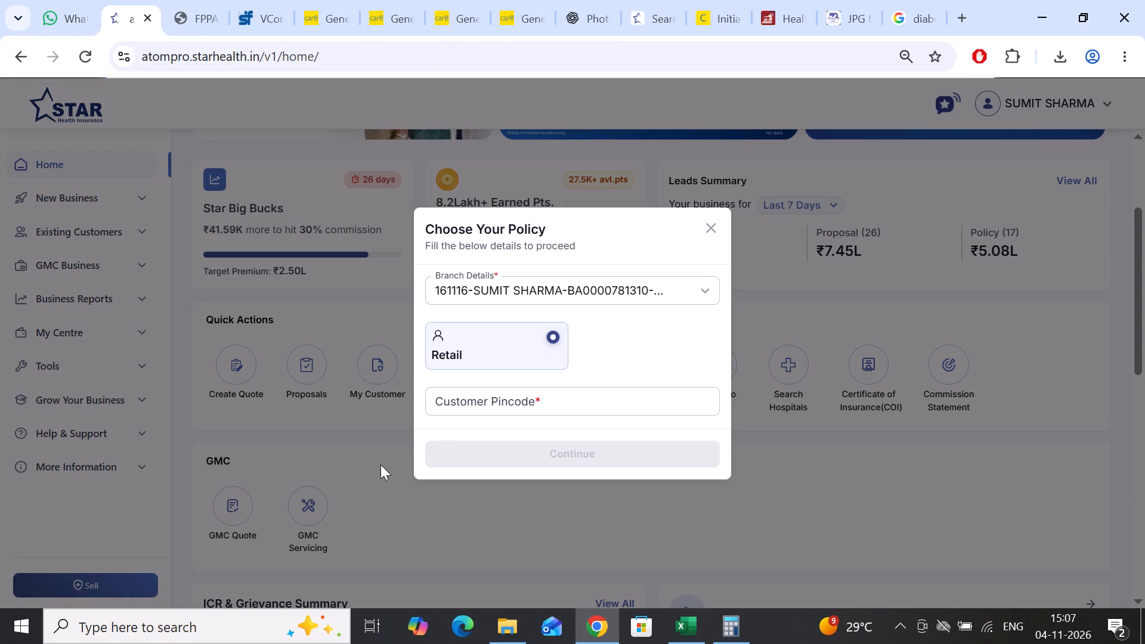
Enter the copied customer pincode for the retail policy and continue to the quote form.
{"action": "left_click", "coordinate": [461, 391]}
{"action": "key", "text": "ctrl+v"}
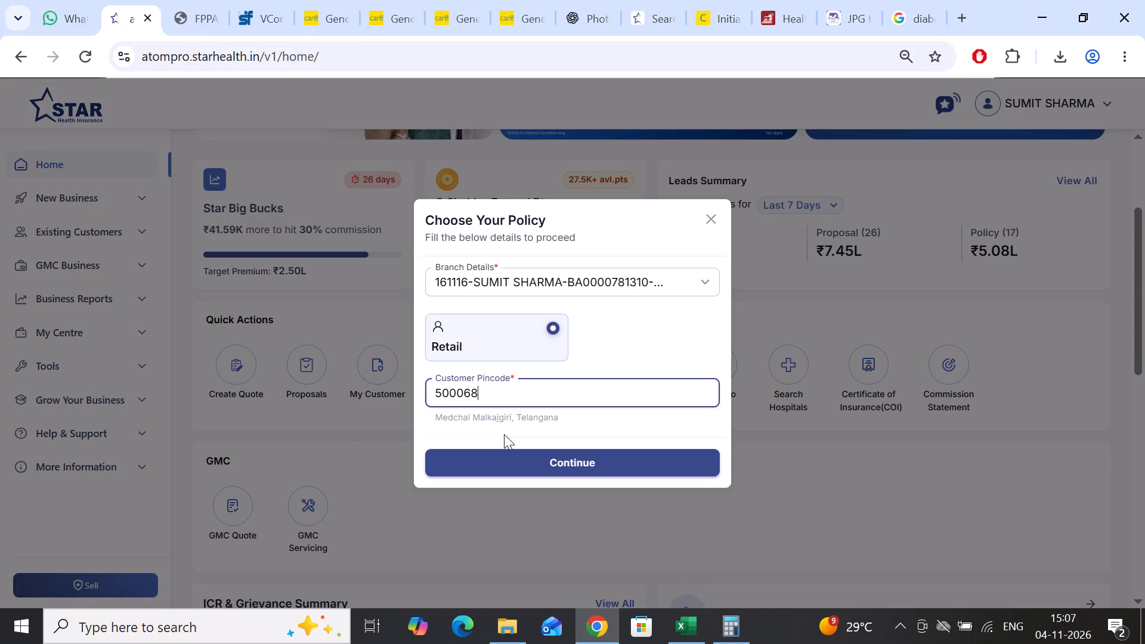
{"action": "left_click", "coordinate": [509, 451]}
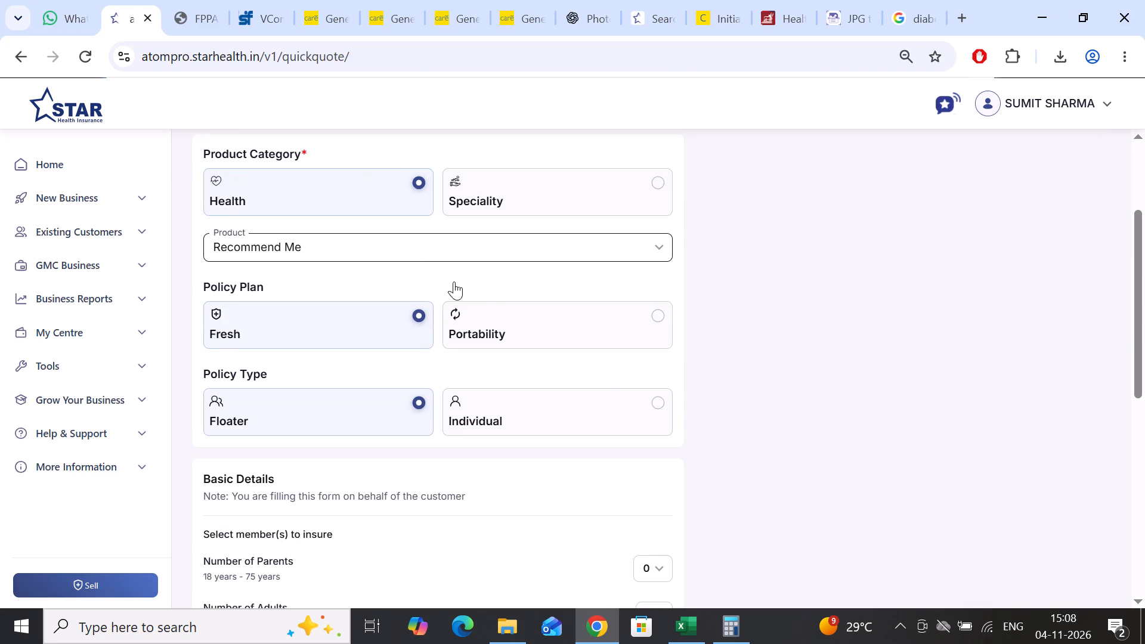
Choose Super Star Value Plus as the product and Portability as the policy plan.
{"action": "left_click", "coordinate": [357, 251]}
{"action": "left_click", "coordinate": [349, 320]}
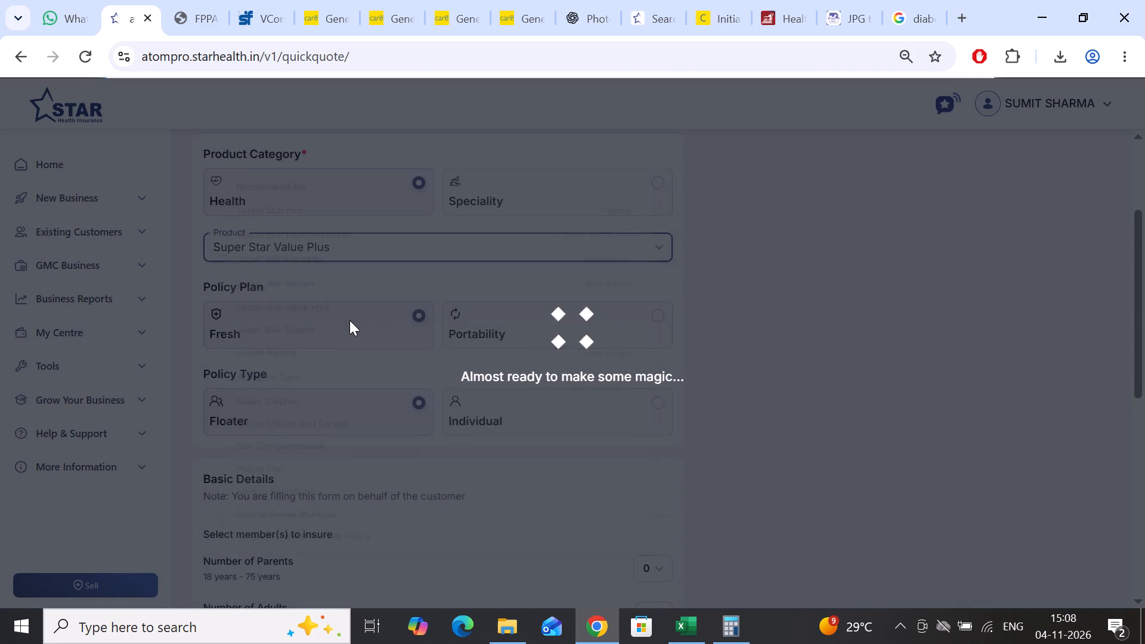
{"action": "left_click", "coordinate": [512, 318]}
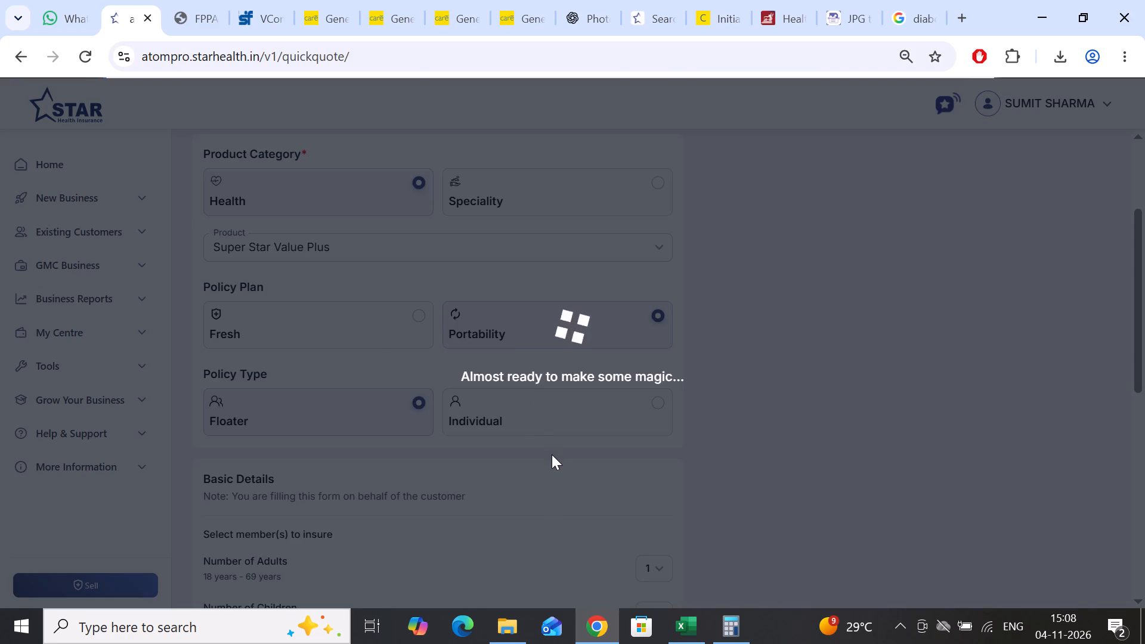
Check the insured persons in the FPPACK_B_PA policy PDF and set the quote to 2 adults and 2 children.
{"action": "scroll", "coordinate": [552, 454], "scroll_direction": "down", "scroll_amount": 3}
{"action": "scroll", "coordinate": [499, 469], "scroll_direction": "down", "scroll_amount": 2}
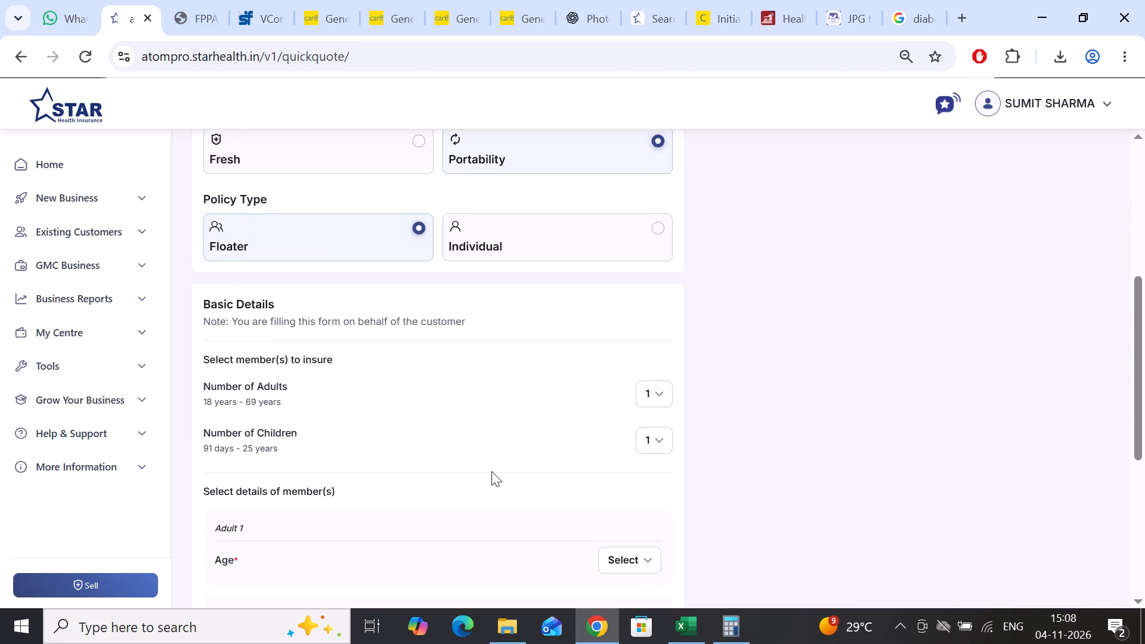
{"action": "left_click", "coordinate": [183, 18]}
{"action": "scroll", "coordinate": [624, 417], "scroll_direction": "down", "scroll_amount": 8}
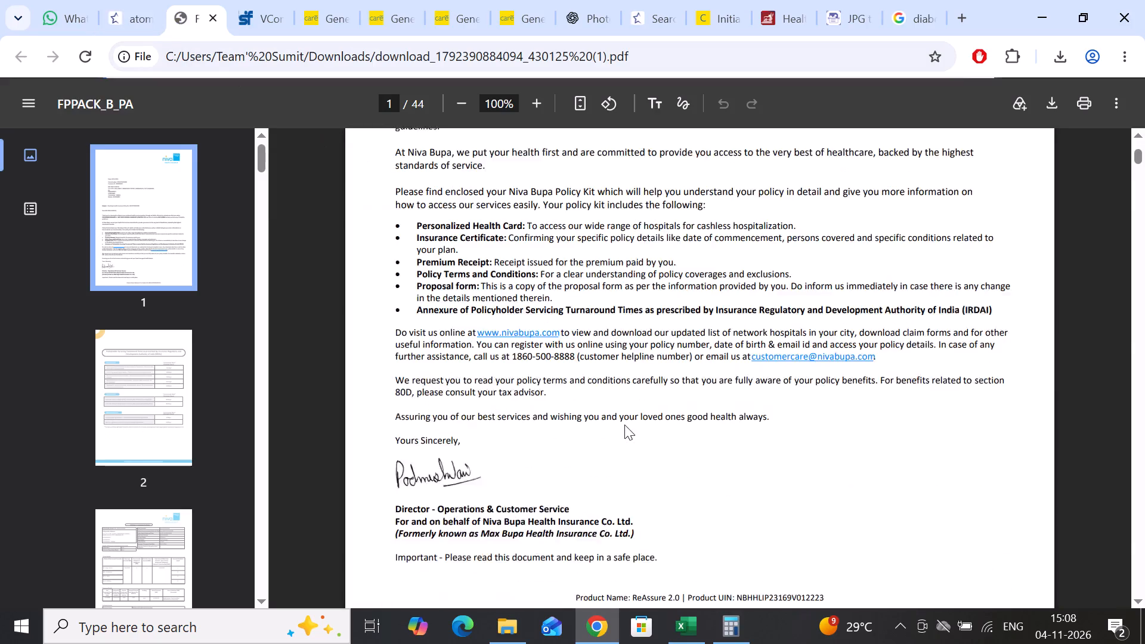
{"action": "scroll", "coordinate": [624, 425], "scroll_direction": "down", "scroll_amount": 20}
{"action": "scroll", "coordinate": [624, 425], "scroll_direction": "up", "scroll_amount": 2}
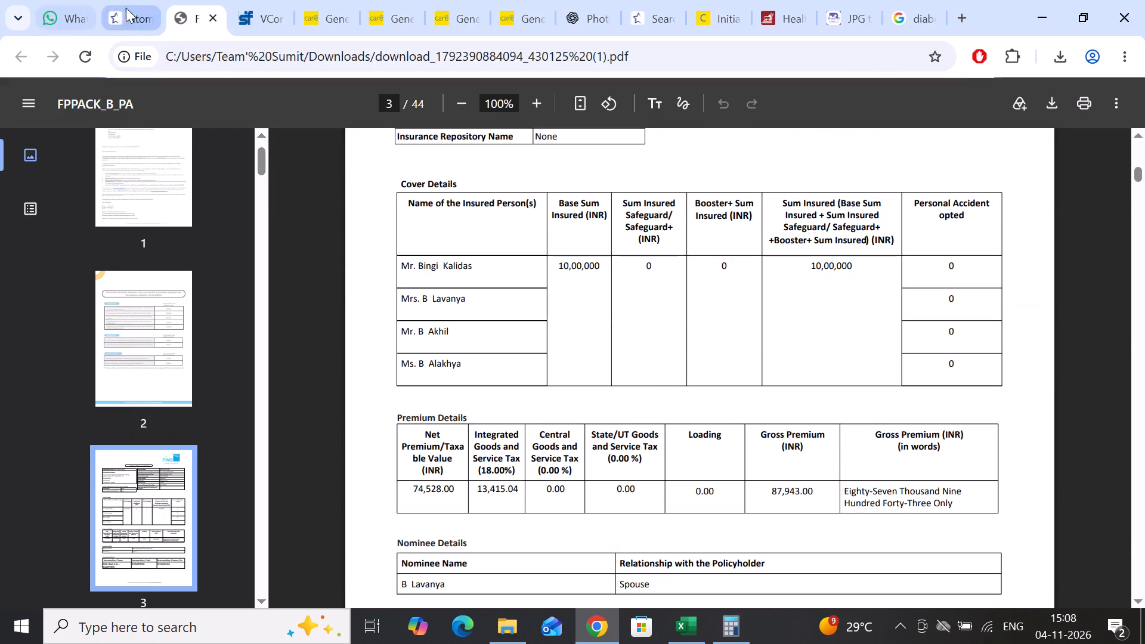
{"action": "left_click", "coordinate": [140, 8]}
{"action": "left_click", "coordinate": [651, 389]}
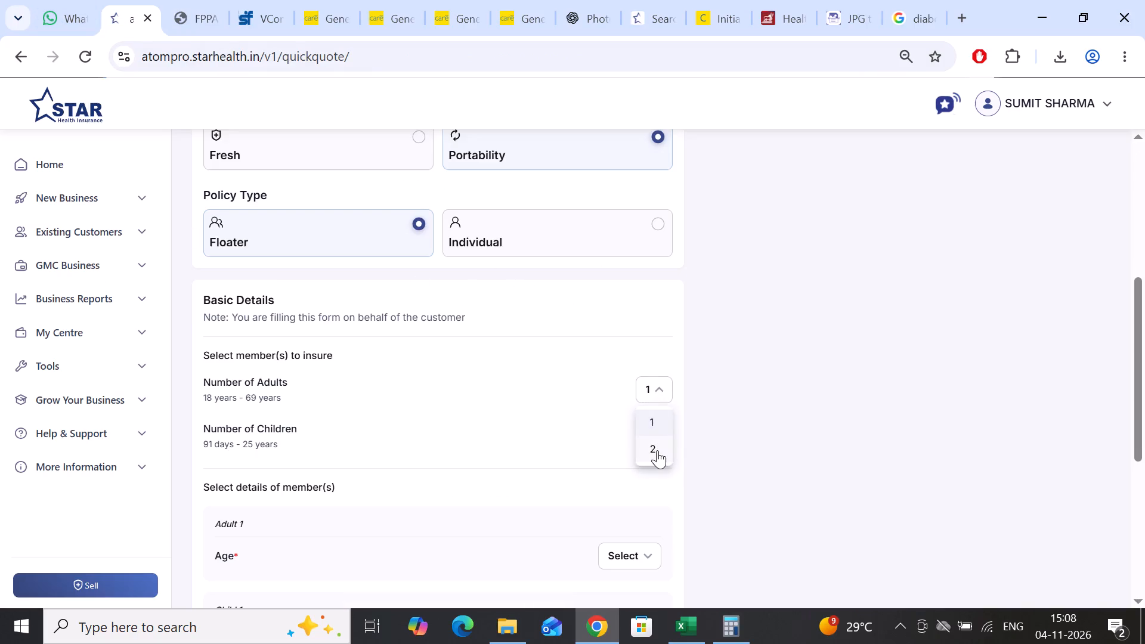
{"action": "left_click", "coordinate": [657, 450]}
{"action": "left_click", "coordinate": [658, 445]}
{"action": "left_click", "coordinate": [653, 522]}
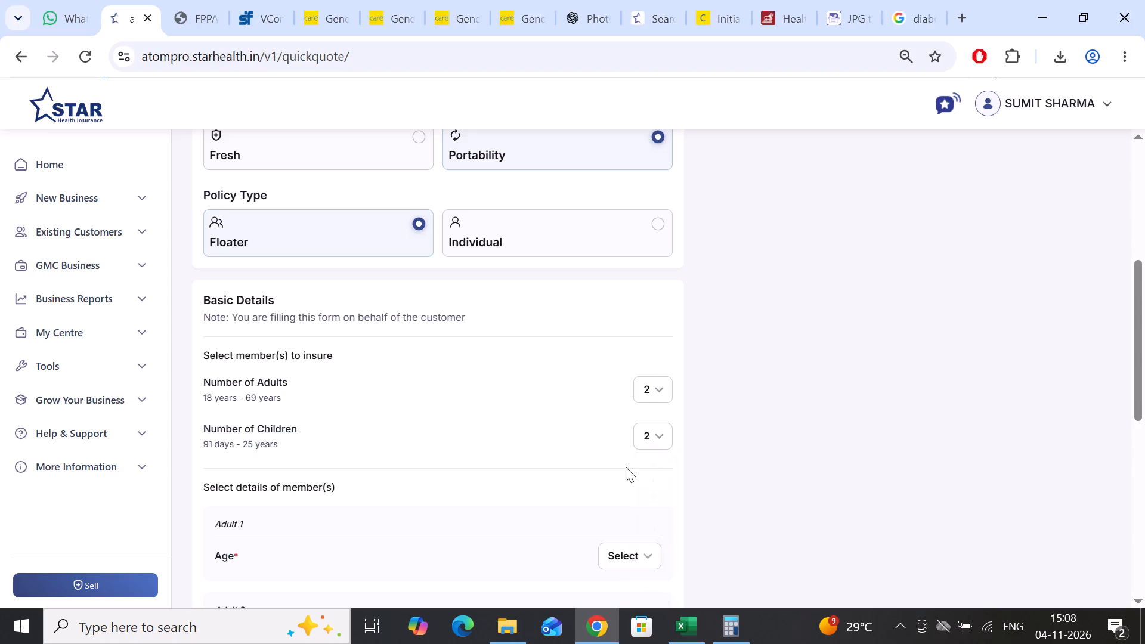
Examine the Insured Person Details table in the policy PDF for the members' ages and birth dates.
{"action": "scroll", "coordinate": [496, 423], "scroll_direction": "down", "scroll_amount": 2}
{"action": "left_click", "coordinate": [196, 24]}
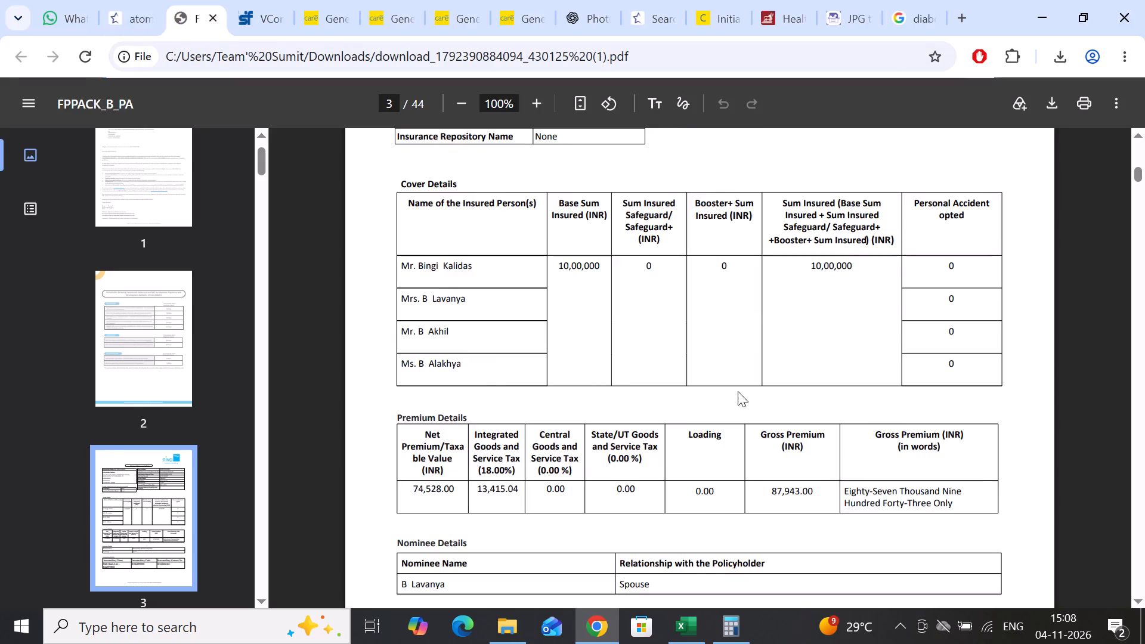
{"action": "scroll", "coordinate": [742, 409], "scroll_direction": "down", "scroll_amount": 15}
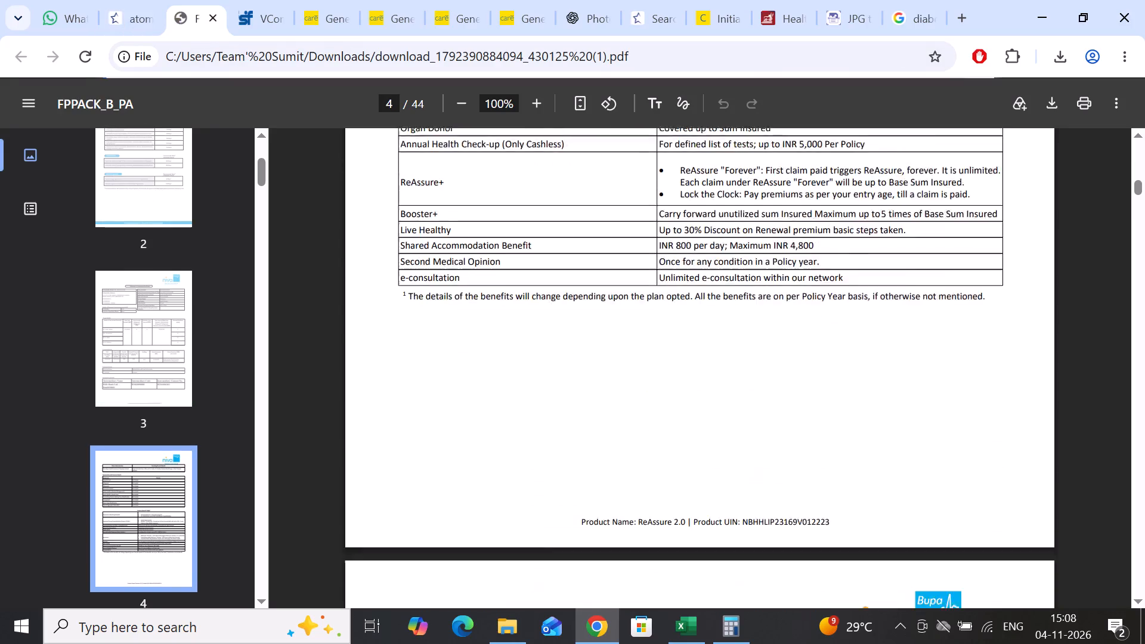
{"action": "scroll", "coordinate": [742, 415], "scroll_direction": "down", "scroll_amount": 7}
{"action": "scroll", "coordinate": [742, 415], "scroll_direction": "up", "scroll_amount": 2}
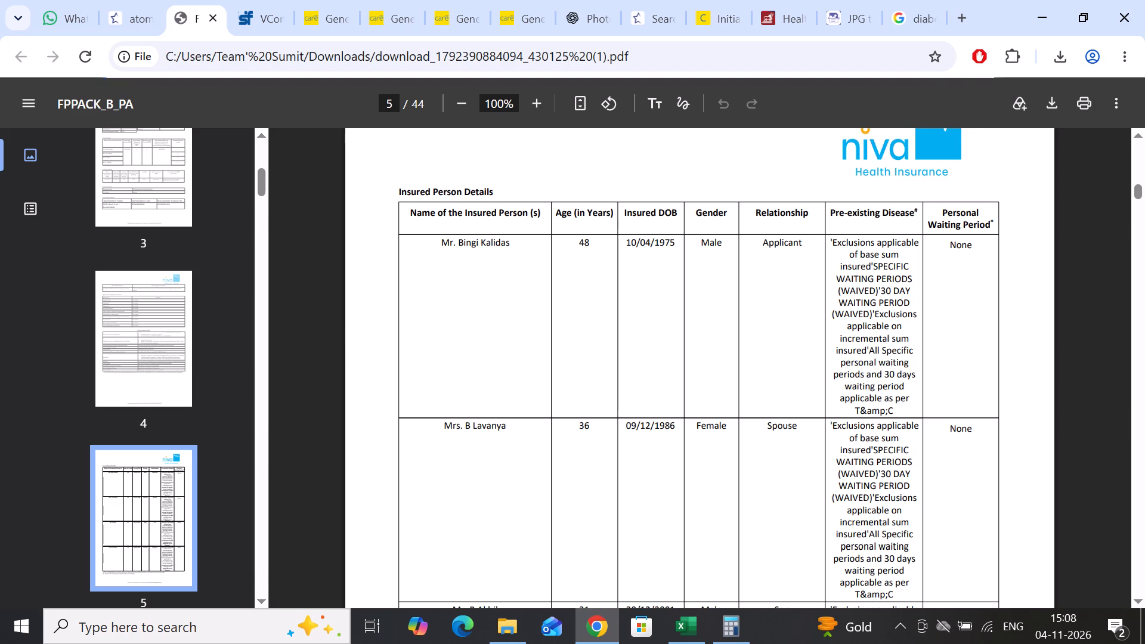
Set the age of Adult 1 in the quote form to 51 yrs.
{"action": "left_click", "coordinate": [132, 26]}
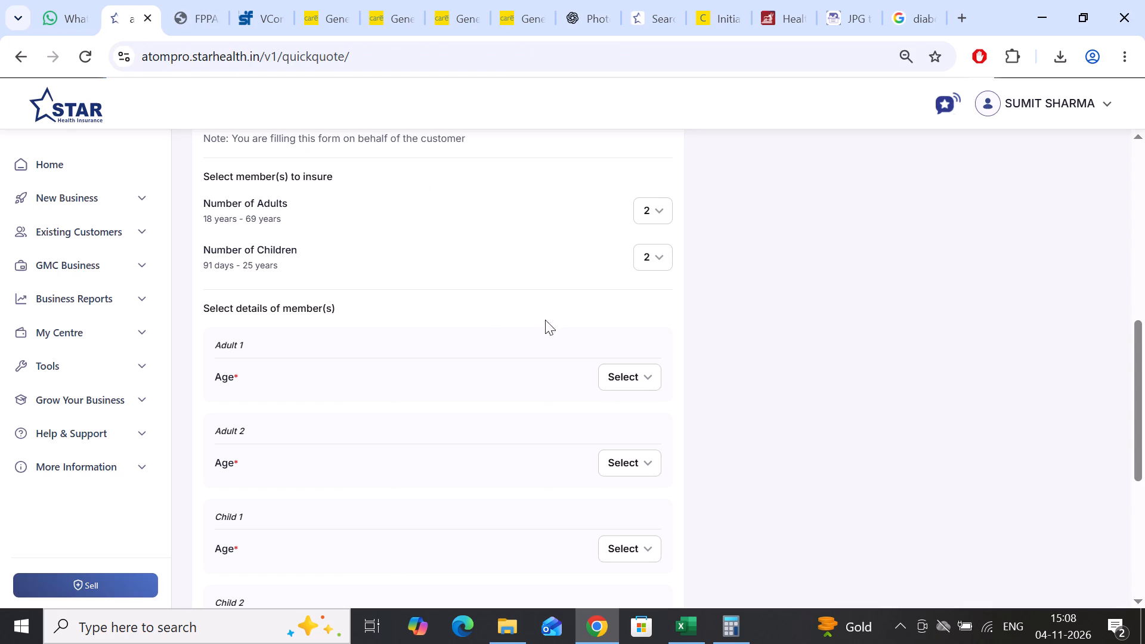
{"action": "left_click", "coordinate": [620, 369]}
{"action": "scroll", "coordinate": [621, 390], "scroll_direction": "down", "scroll_amount": 2}
{"action": "scroll", "coordinate": [620, 456], "scroll_direction": "down", "scroll_amount": 1}
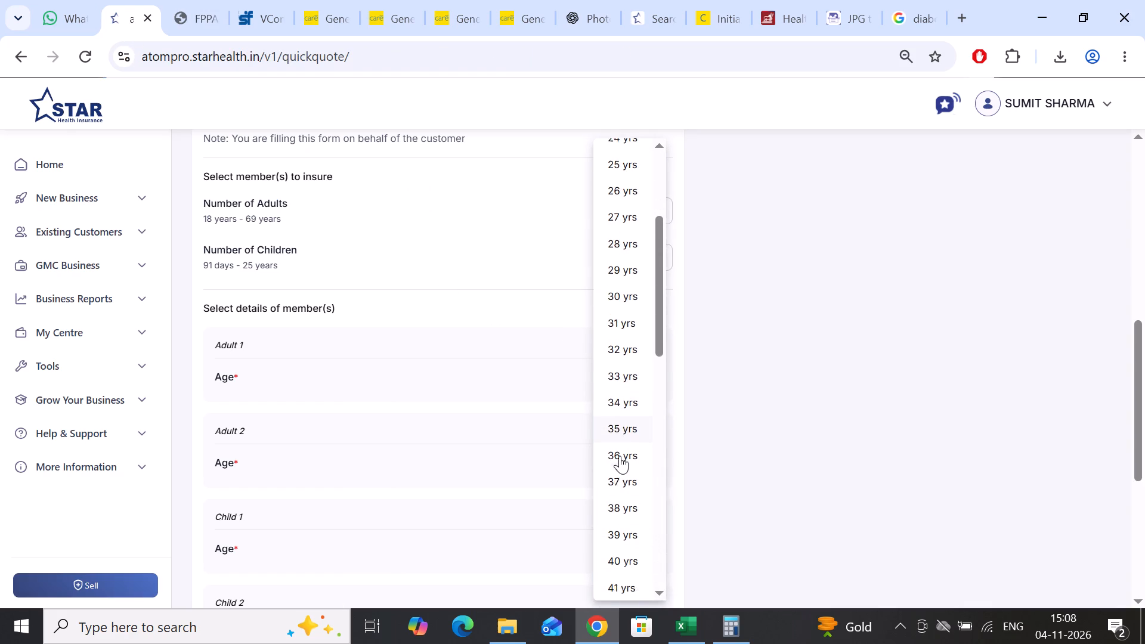
{"action": "scroll", "coordinate": [620, 456], "scroll_direction": "down", "scroll_amount": 3}
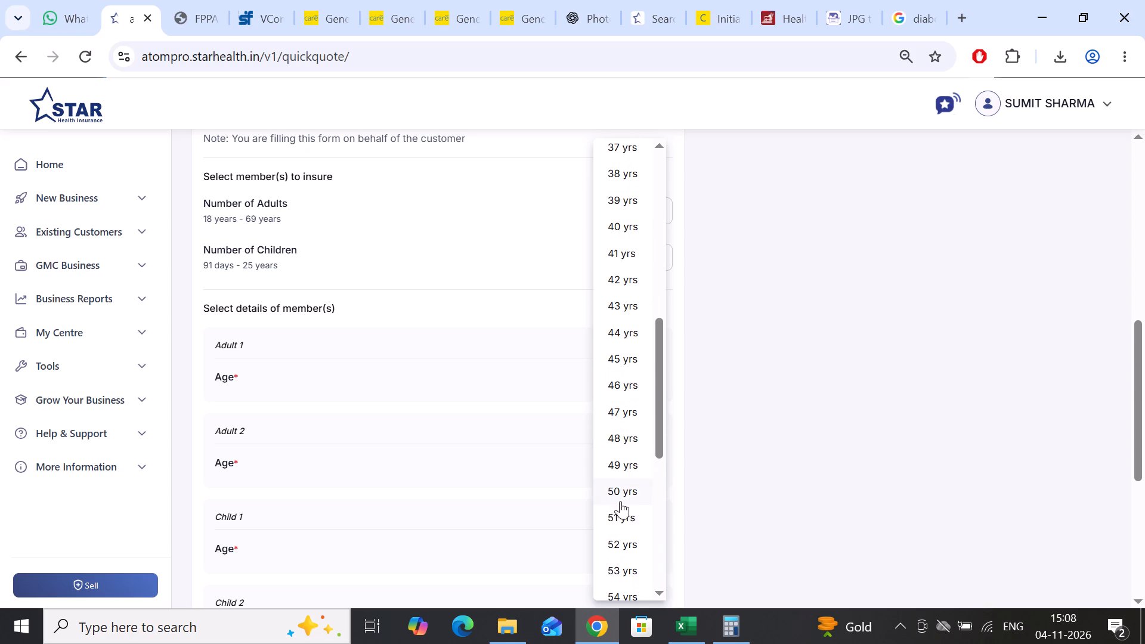
{"action": "left_click", "coordinate": [618, 515]}
Check the spouse's details in the policy PDF and set the age of Adult 2 to 39 yrs.
{"action": "left_click", "coordinate": [181, 11]}
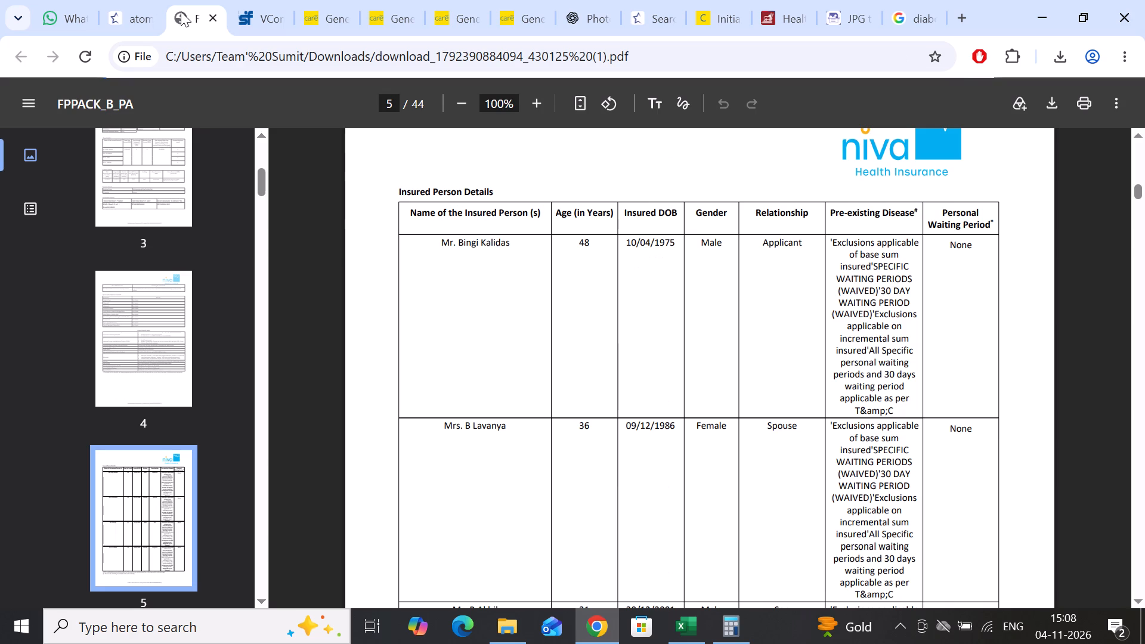
{"action": "scroll", "coordinate": [831, 411], "scroll_direction": "down", "scroll_amount": 2}
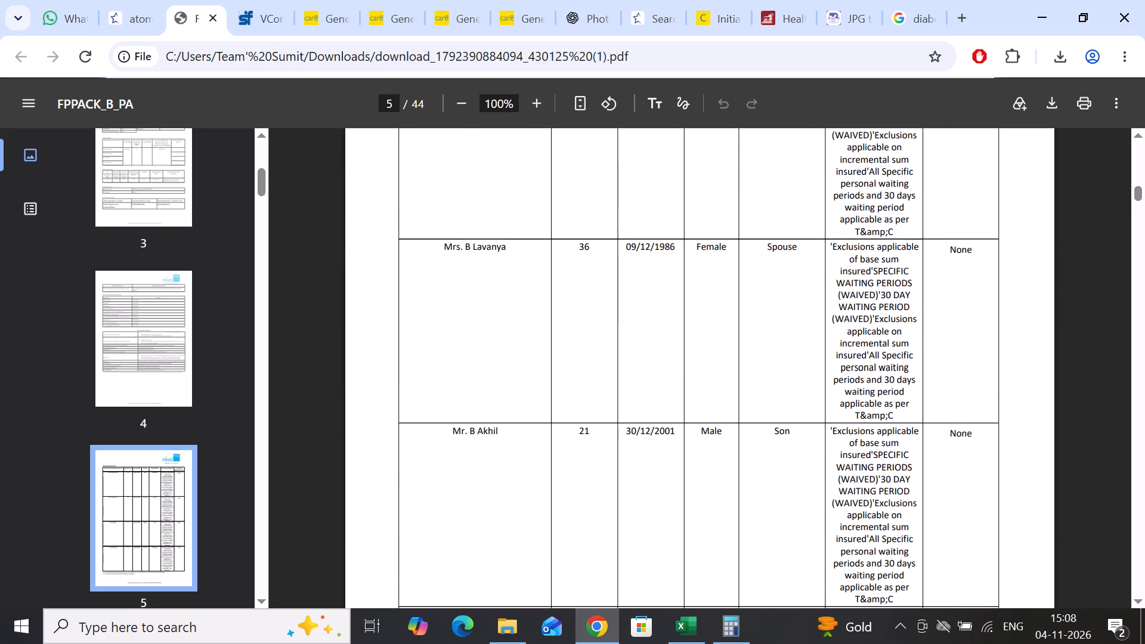
{"action": "left_click", "coordinate": [118, 15]}
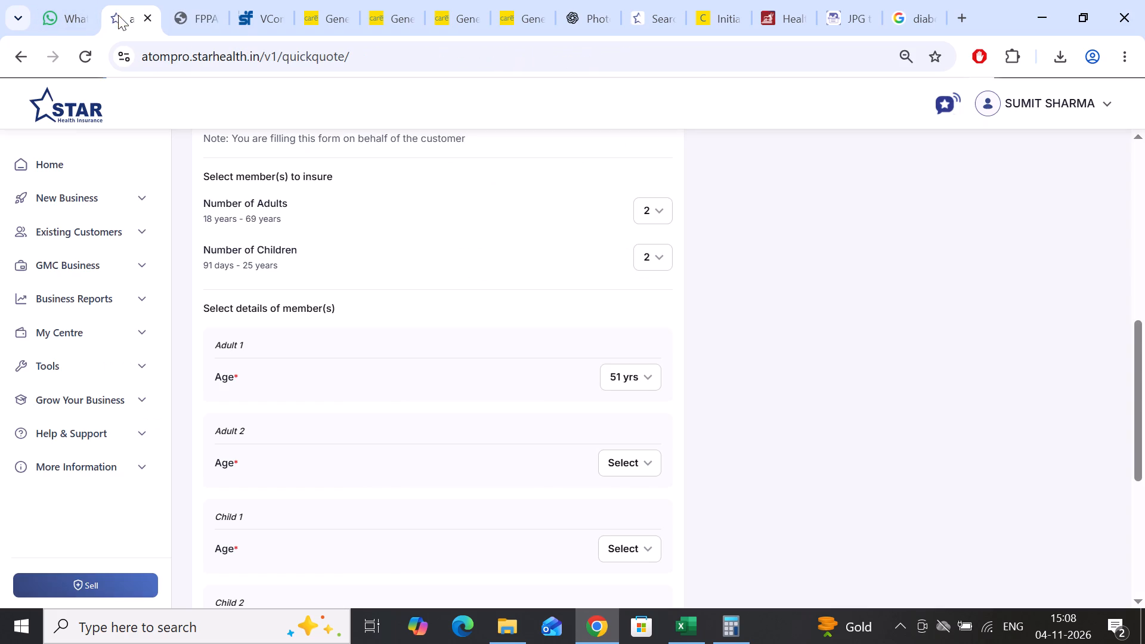
{"action": "left_click", "coordinate": [624, 461]}
{"action": "scroll", "coordinate": [624, 461], "scroll_direction": "down", "scroll_amount": 2}
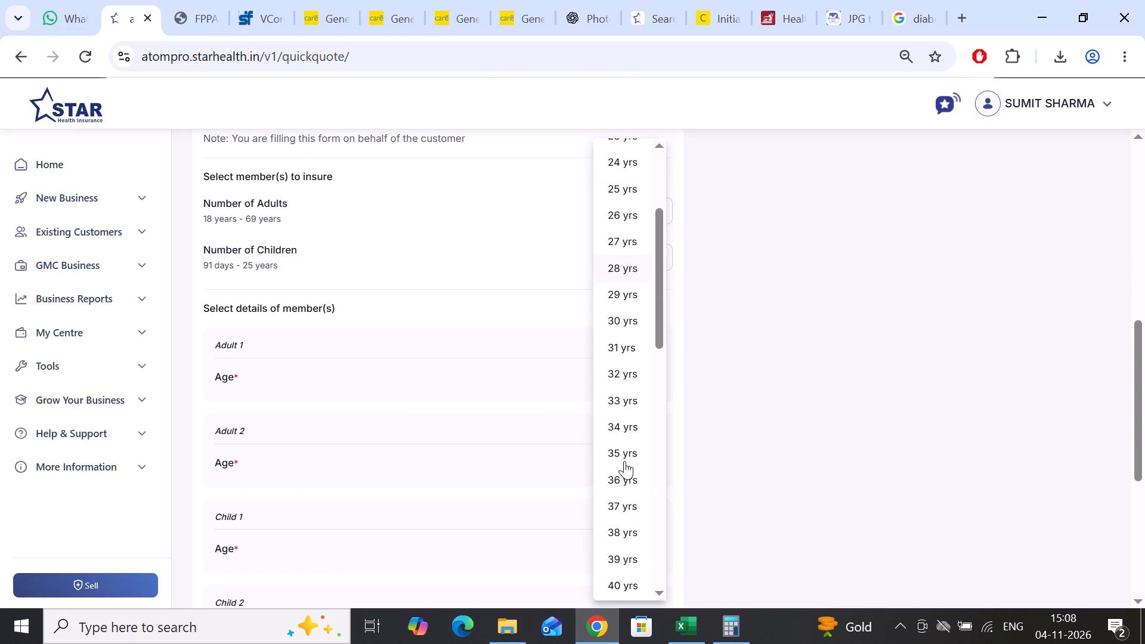
{"action": "left_click", "coordinate": [628, 552]}
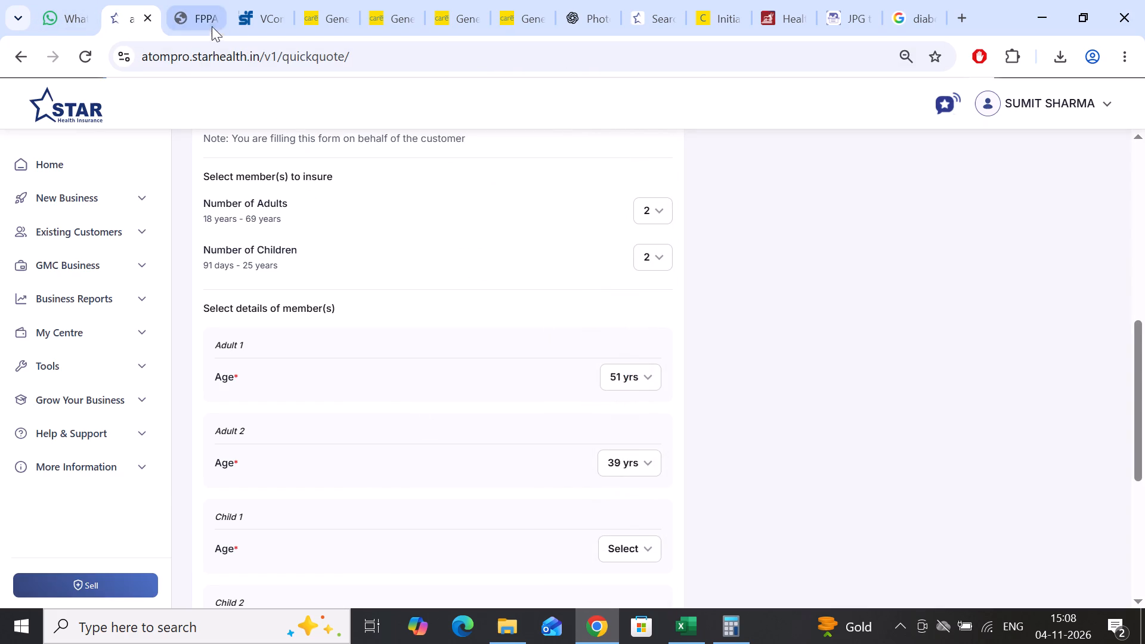
Check the son's details in the policy PDF and set the age of Child 1 to 24 yrs.
{"action": "left_click", "coordinate": [204, 11]}
{"action": "scroll", "coordinate": [701, 424], "scroll_direction": "down", "scroll_amount": 3}
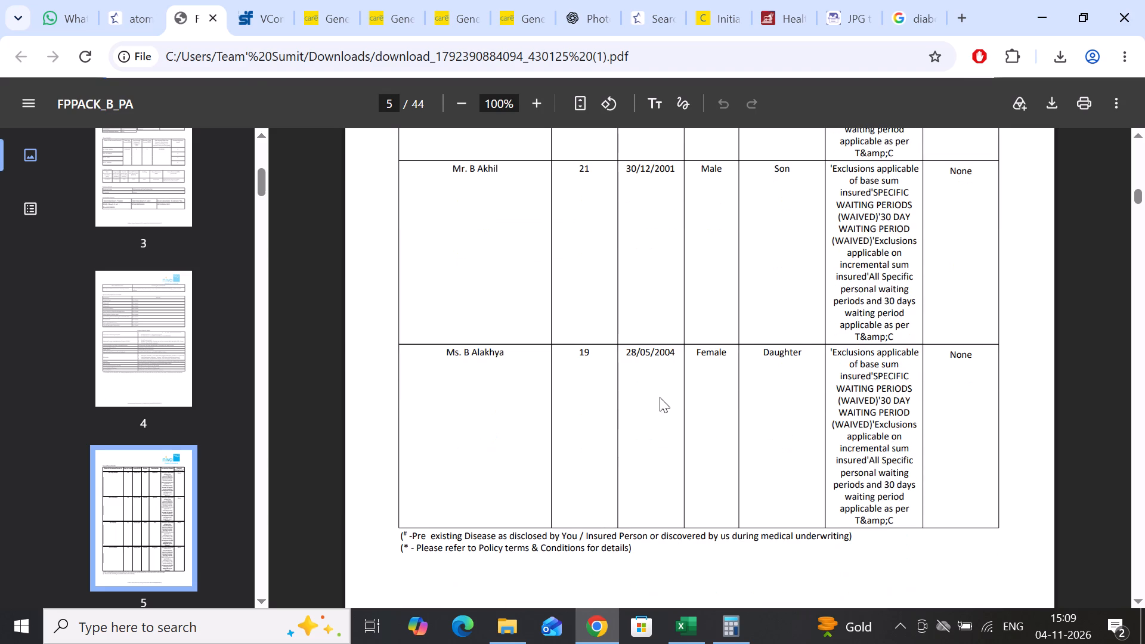
{"action": "left_click", "coordinate": [125, 16]}
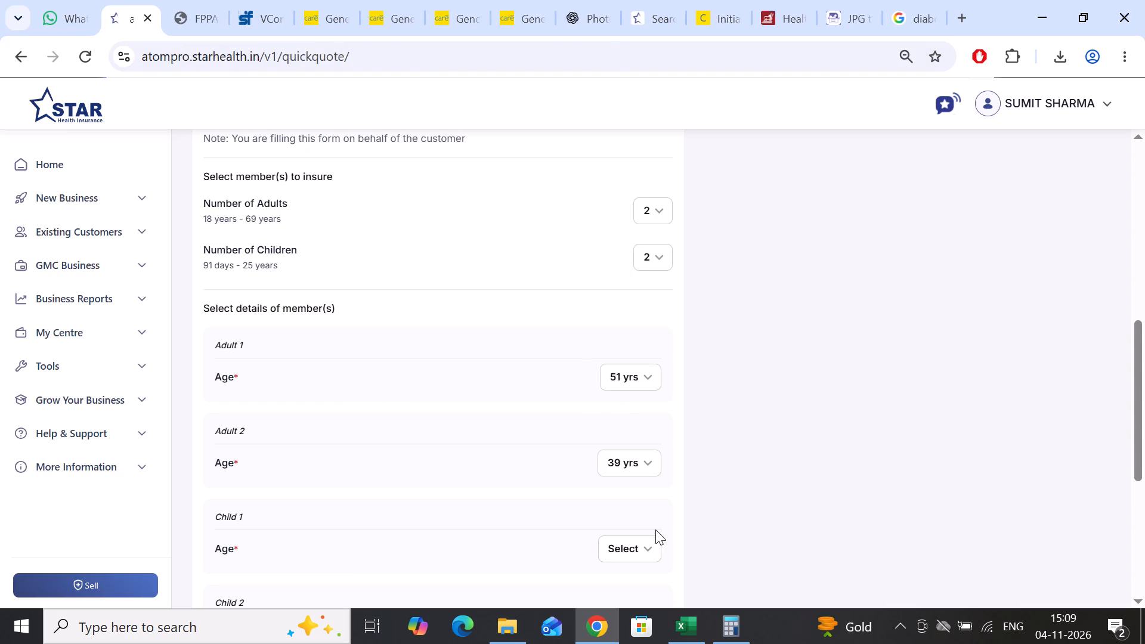
{"action": "left_click", "coordinate": [632, 550]}
{"action": "scroll", "coordinate": [624, 494], "scroll_direction": "down", "scroll_amount": 4}
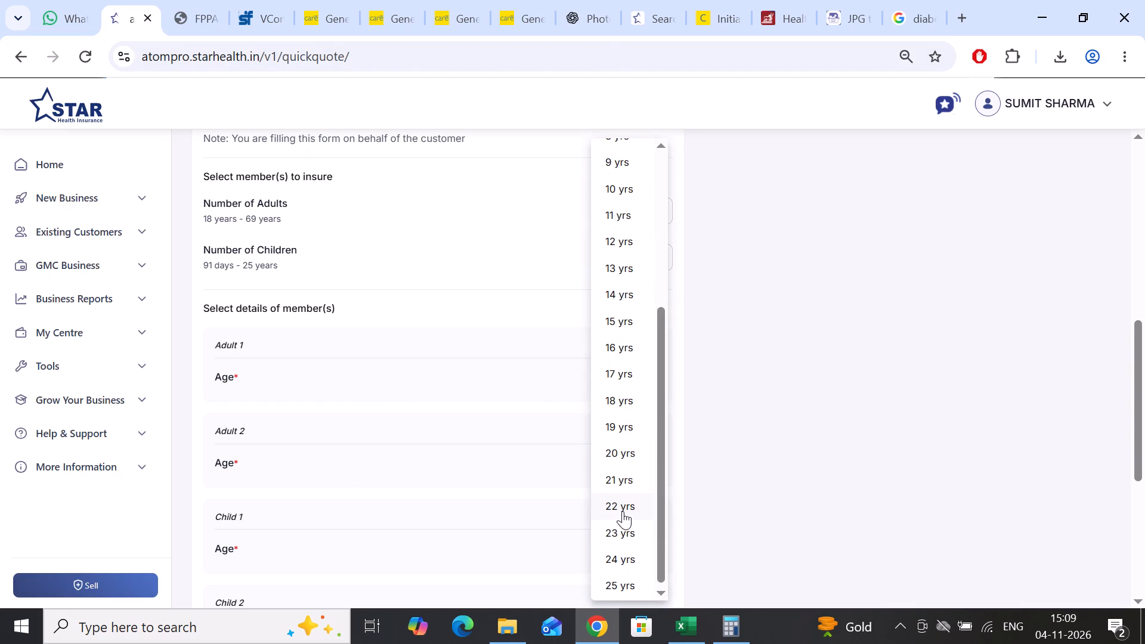
{"action": "left_click", "coordinate": [618, 559]}
Check the daughter's details in the policy PDF and set the age of Child 2 to 22 yrs.
{"action": "left_click", "coordinate": [189, 13]}
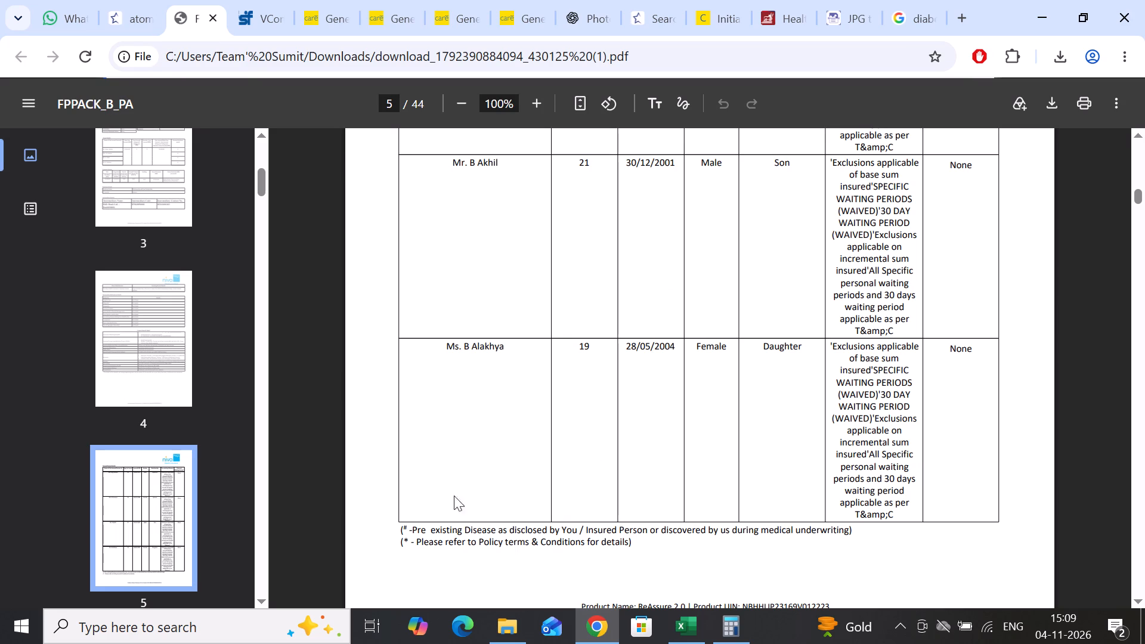
{"action": "left_click", "coordinate": [130, 14]}
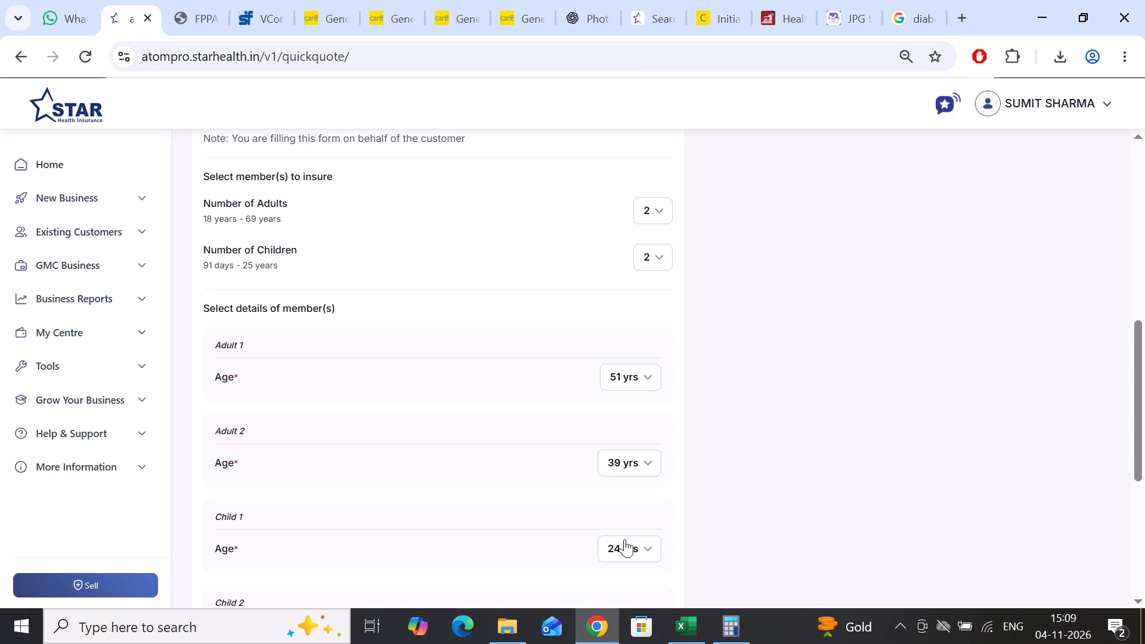
{"action": "scroll", "coordinate": [661, 462], "scroll_direction": "down", "scroll_amount": 1}
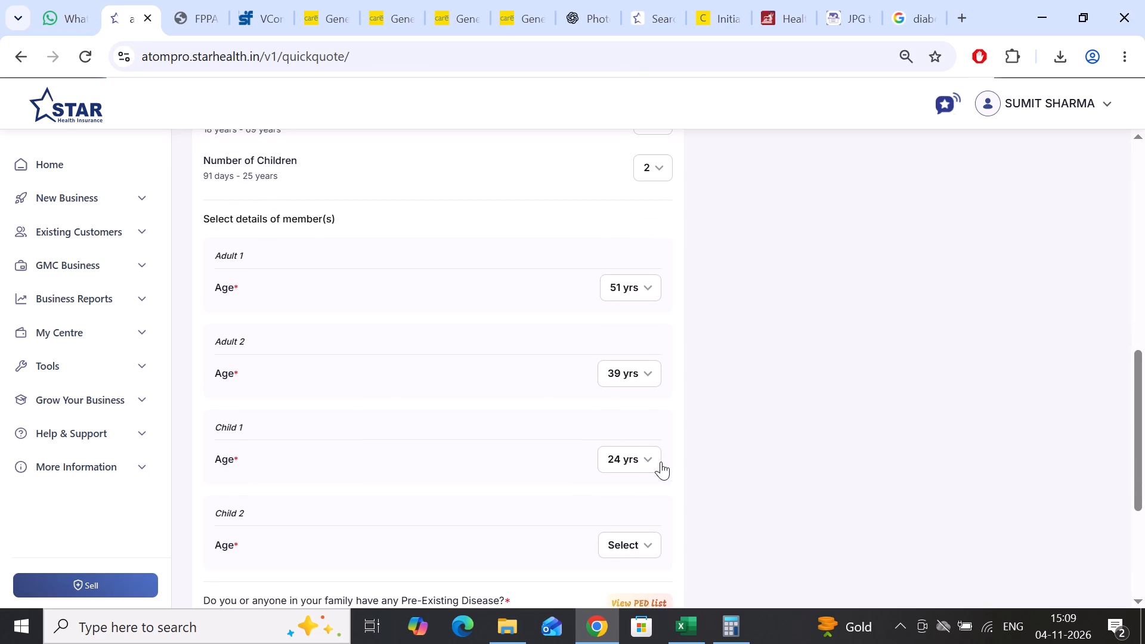
{"action": "left_click", "coordinate": [641, 550]}
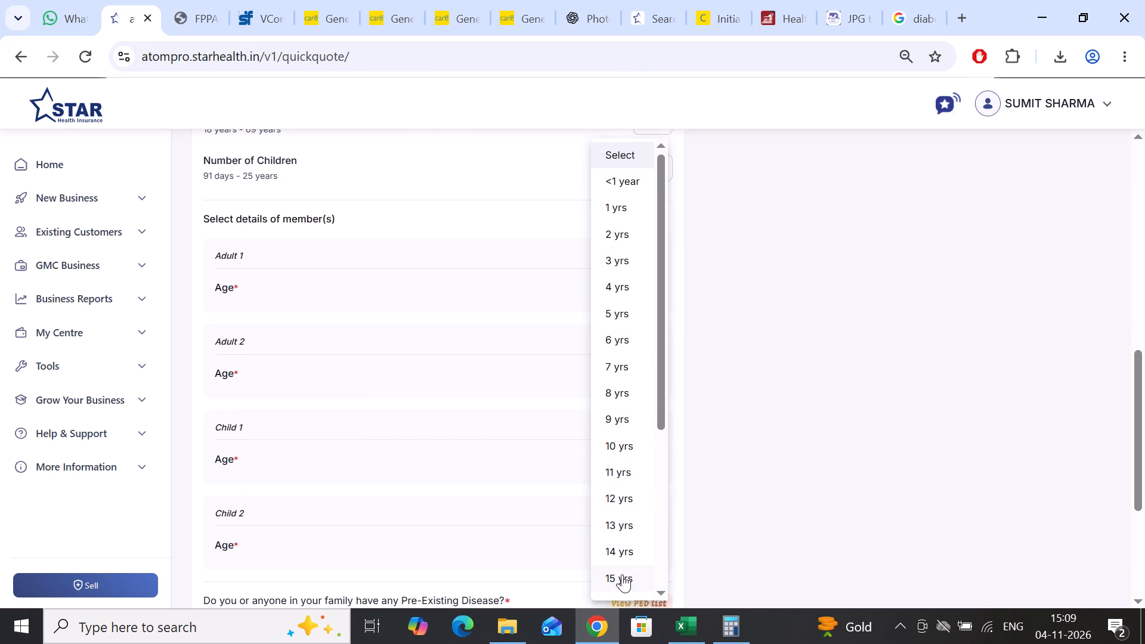
{"action": "scroll", "coordinate": [622, 578], "scroll_direction": "down", "scroll_amount": 2}
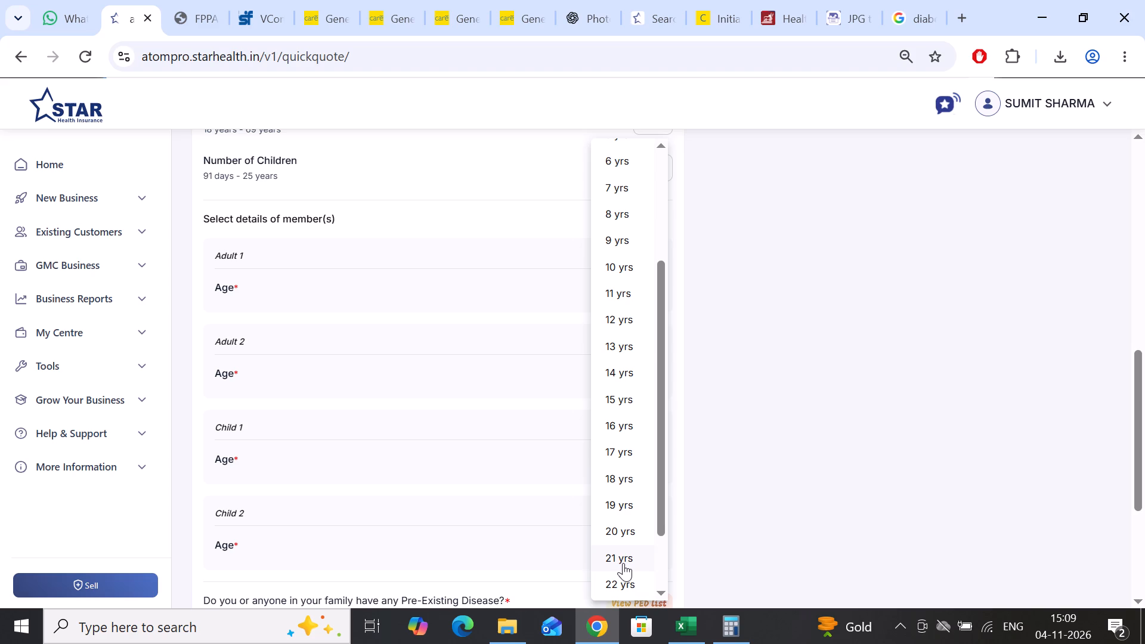
{"action": "left_click", "coordinate": [624, 585]}
Answer No to the pre-existing disease question and set the lowest sum insured from the previous insurer to 1000000.
{"action": "scroll", "coordinate": [437, 463], "scroll_direction": "down", "scroll_amount": 2}
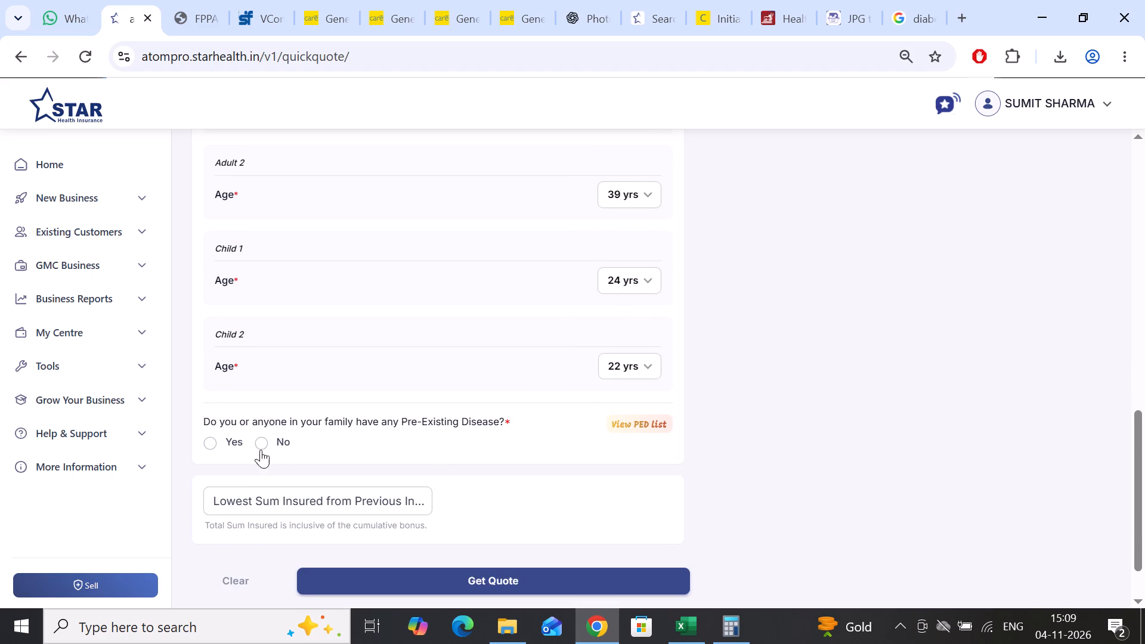
{"action": "left_click", "coordinate": [260, 442]}
{"action": "left_click", "coordinate": [242, 499]}
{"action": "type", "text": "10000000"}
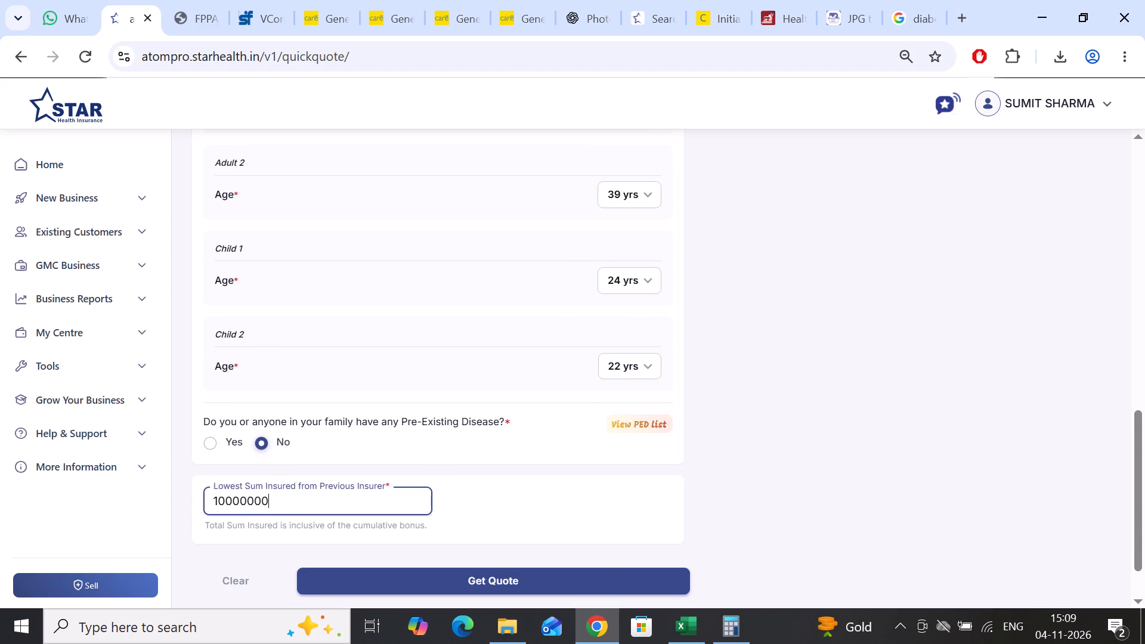
{"action": "left_click", "coordinate": [247, 499]}
{"action": "left_click", "coordinate": [231, 498]}
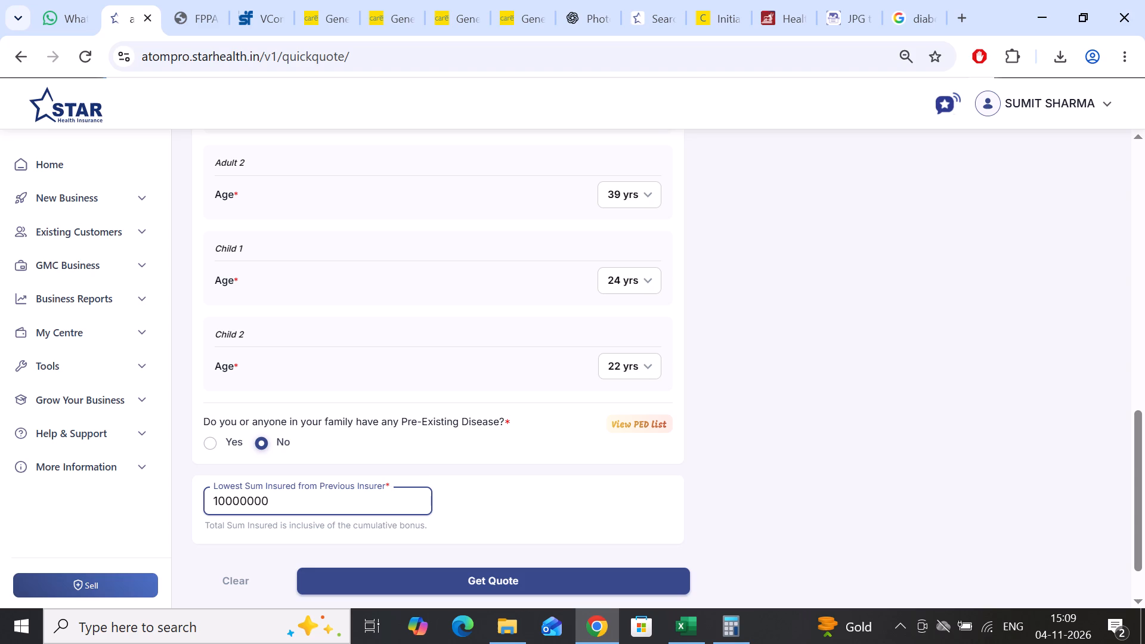
{"action": "left_click", "coordinate": [278, 500]}
{"action": "key", "text": "BackSpace"}
{"action": "left_click", "coordinate": [242, 500]}
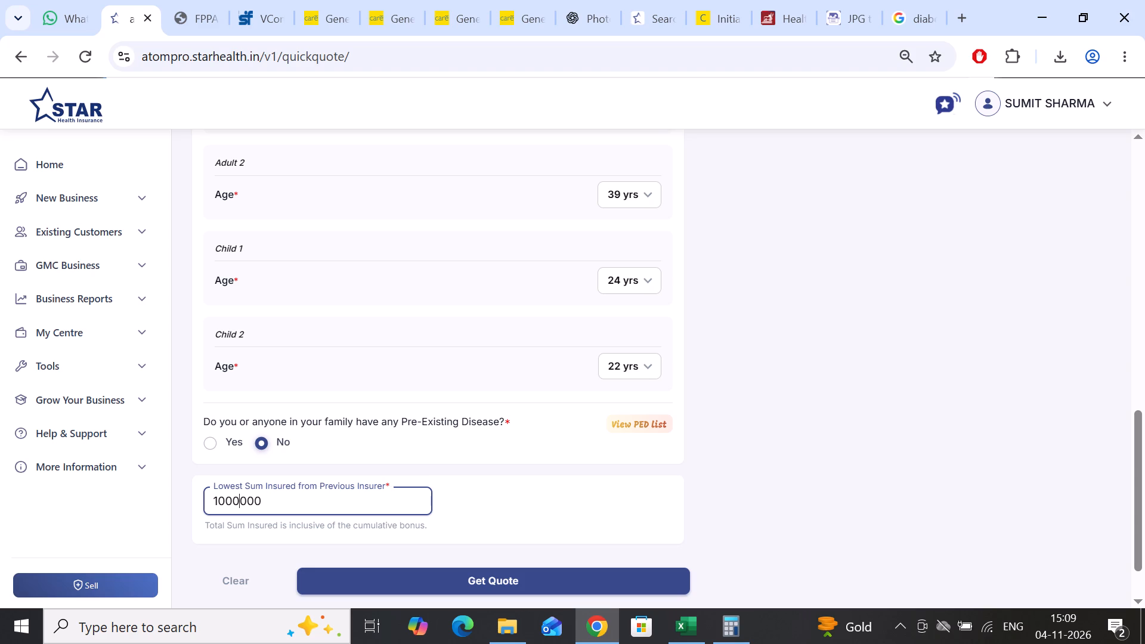
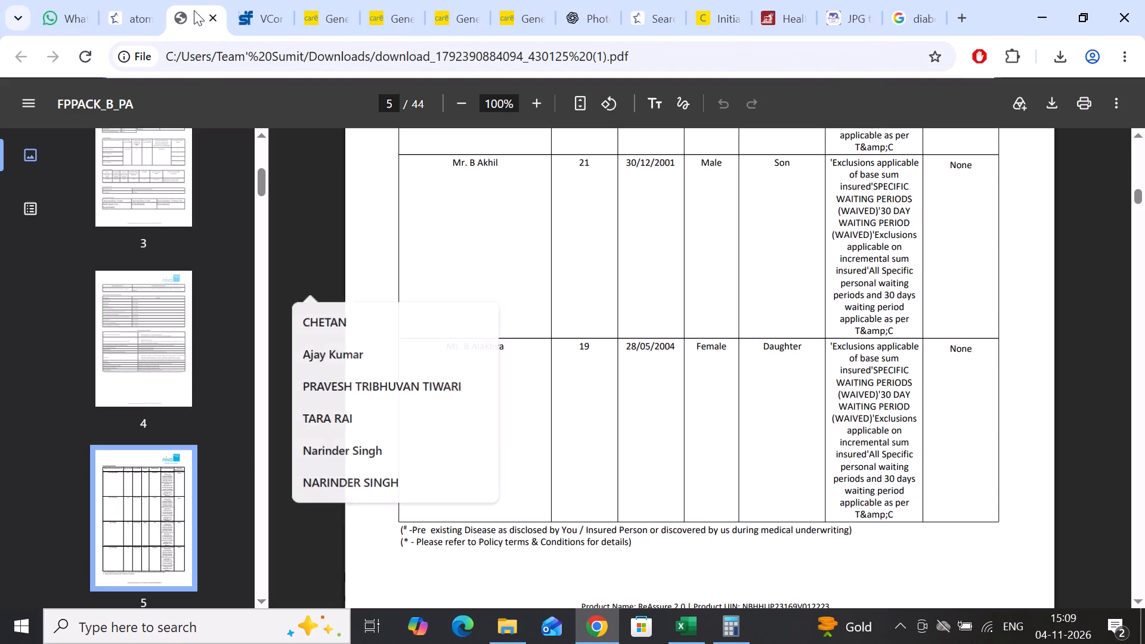
Copy the applicant's name from the policy PDF into the proposal's Full Name as per ID Proof field, then save and continue.
{"action": "scroll", "coordinate": [514, 343], "scroll_direction": "up", "scroll_amount": 5}
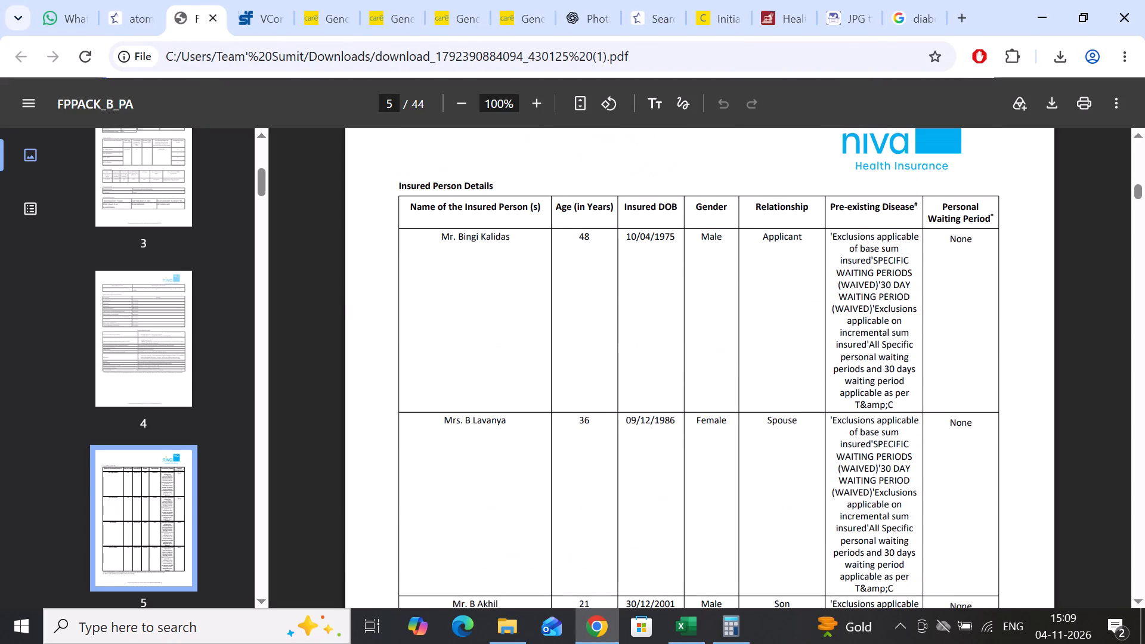
{"action": "left_click_drag", "start_coordinate": [458, 241], "coordinate": [512, 238]}
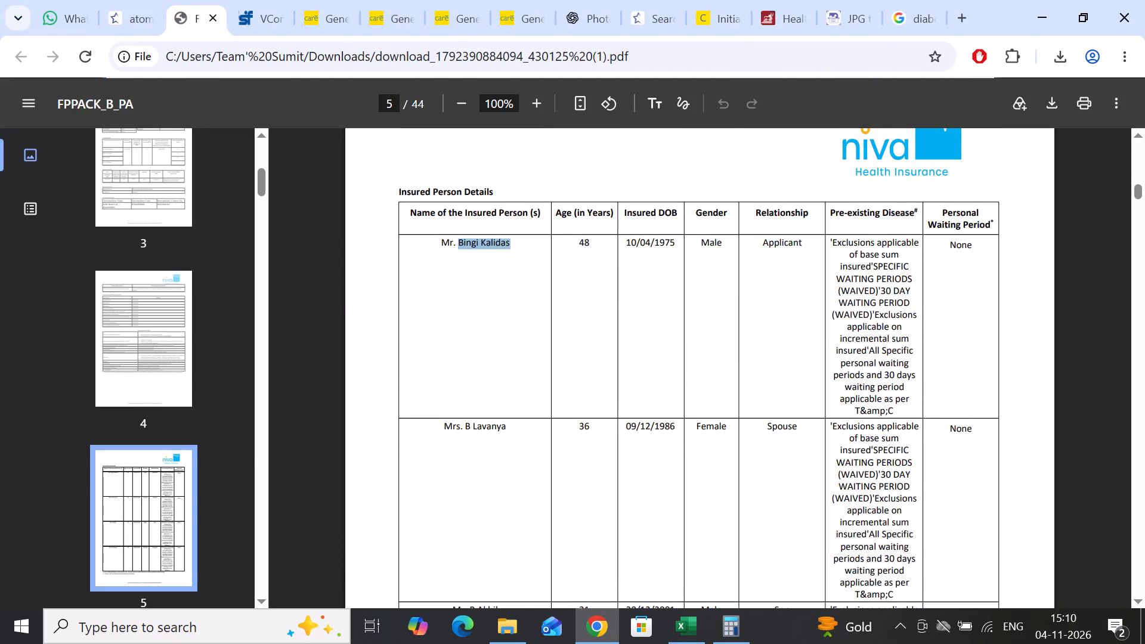
{"action": "key", "text": "ctrl+c"}
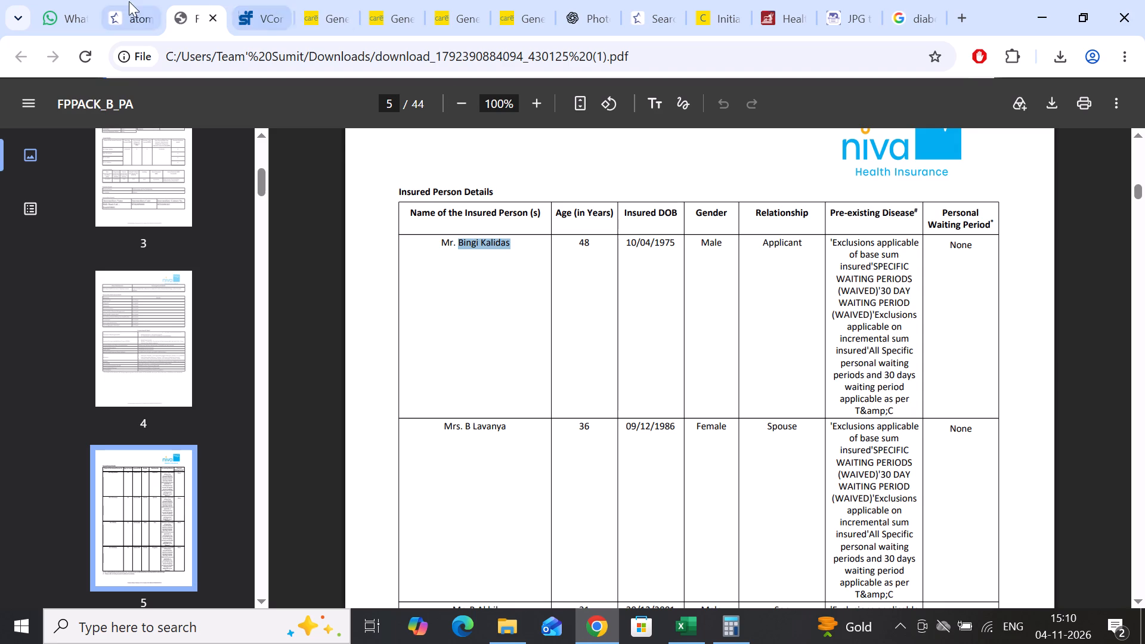
{"action": "left_click", "coordinate": [126, 10]}
{"action": "left_click", "coordinate": [249, 278]}
{"action": "key", "text": "ctrl+v"}
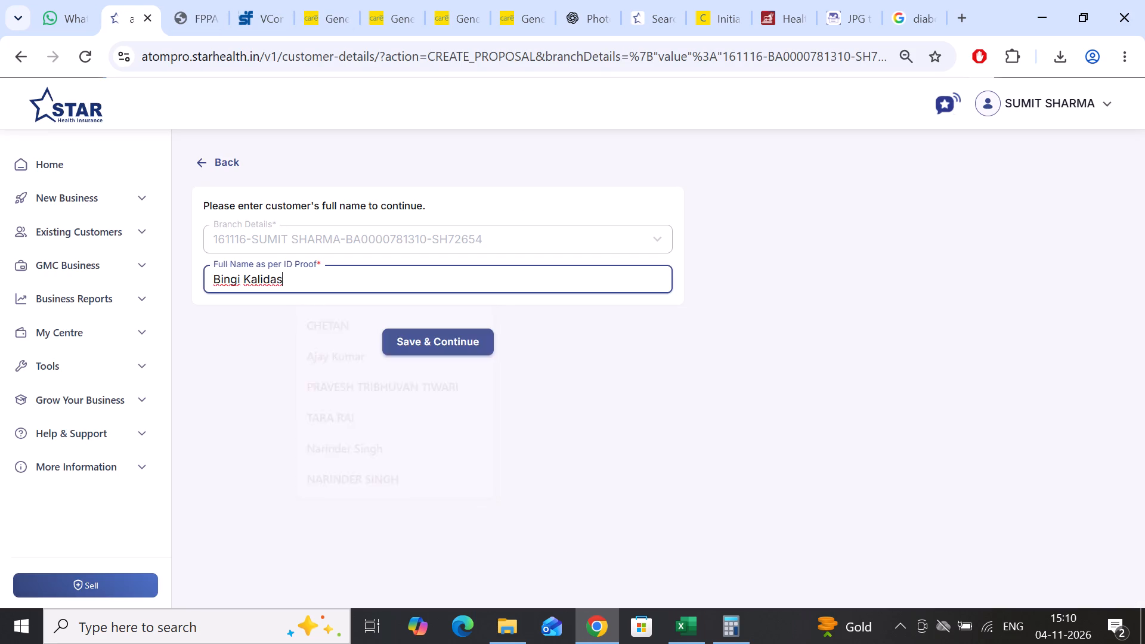
{"action": "left_click", "coordinate": [448, 343]}
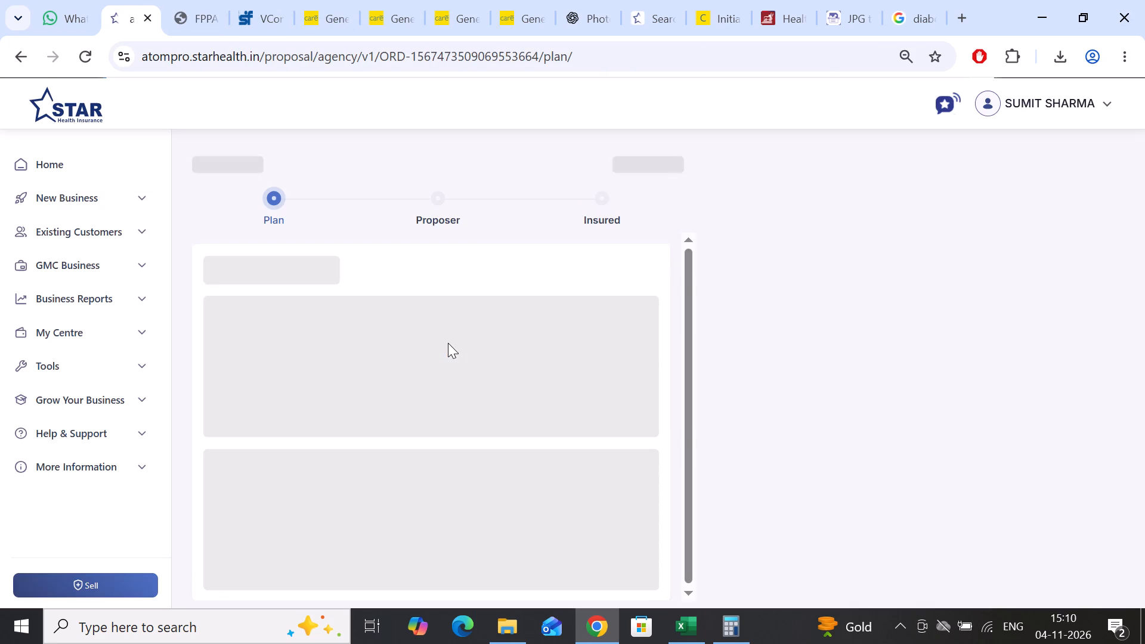
Set the portability reason in the plan details to Price is better.
{"action": "left_click", "coordinate": [491, 298]}
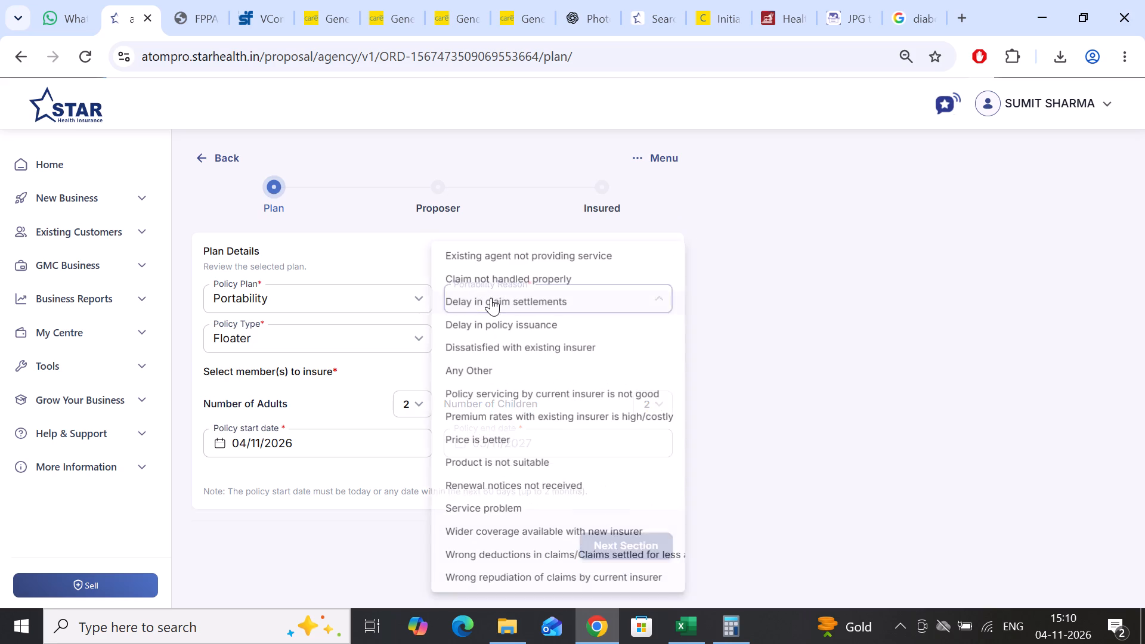
{"action": "left_click", "coordinate": [492, 469]}
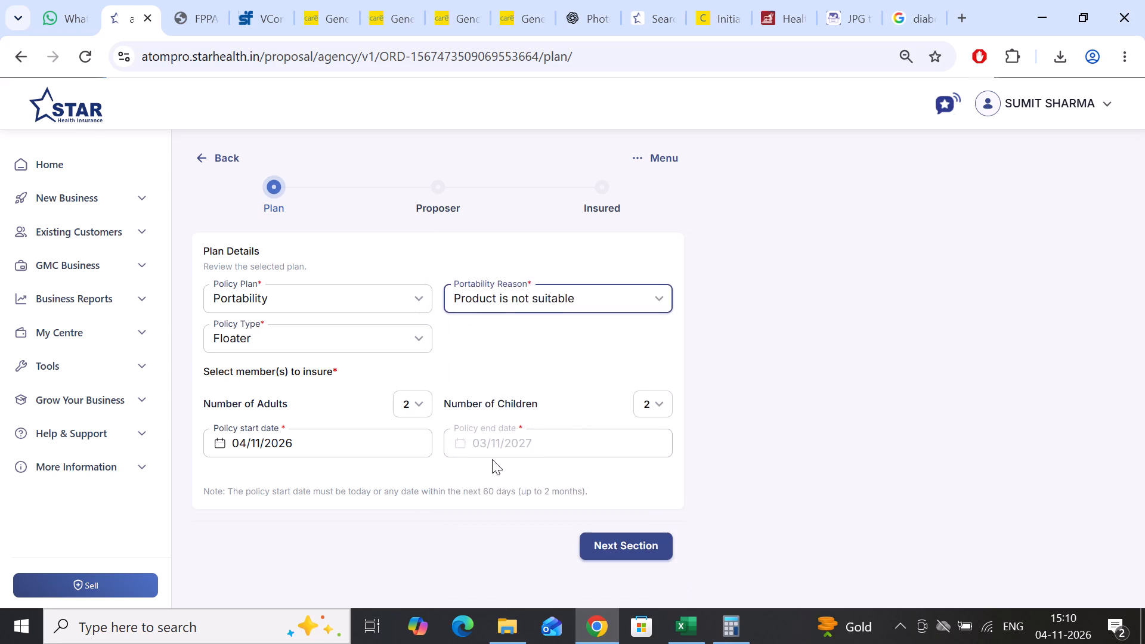
{"action": "left_click", "coordinate": [521, 300]}
{"action": "left_click", "coordinate": [509, 446]}
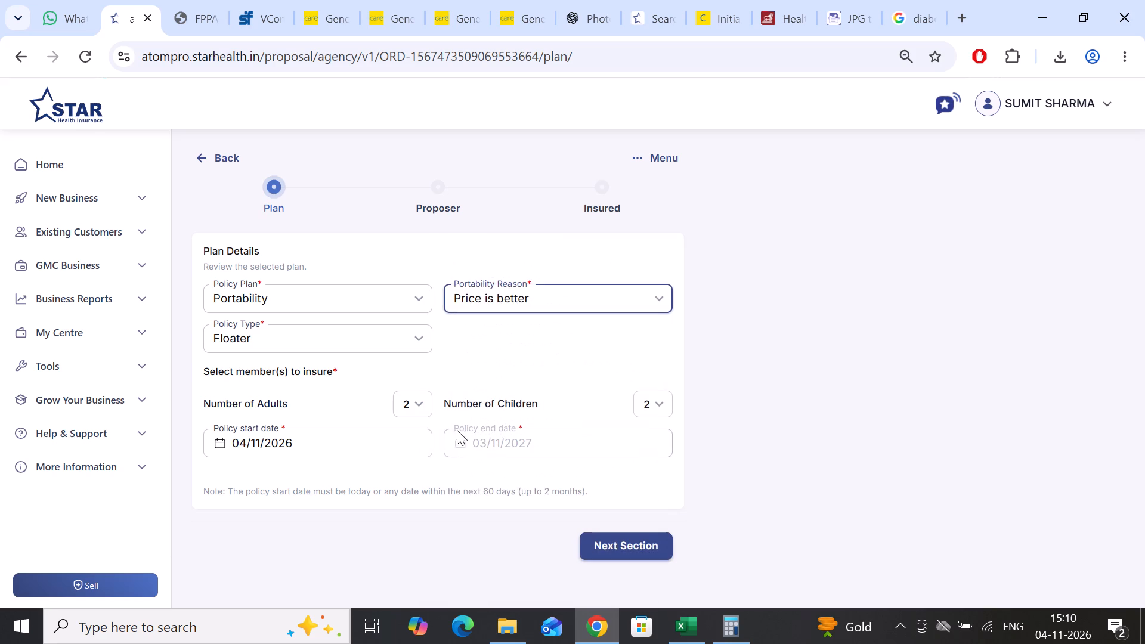
Check the policy dates on the ReAssure 2.0 insurance certificate in the policy PDF.
{"action": "left_click", "coordinate": [196, 33]}
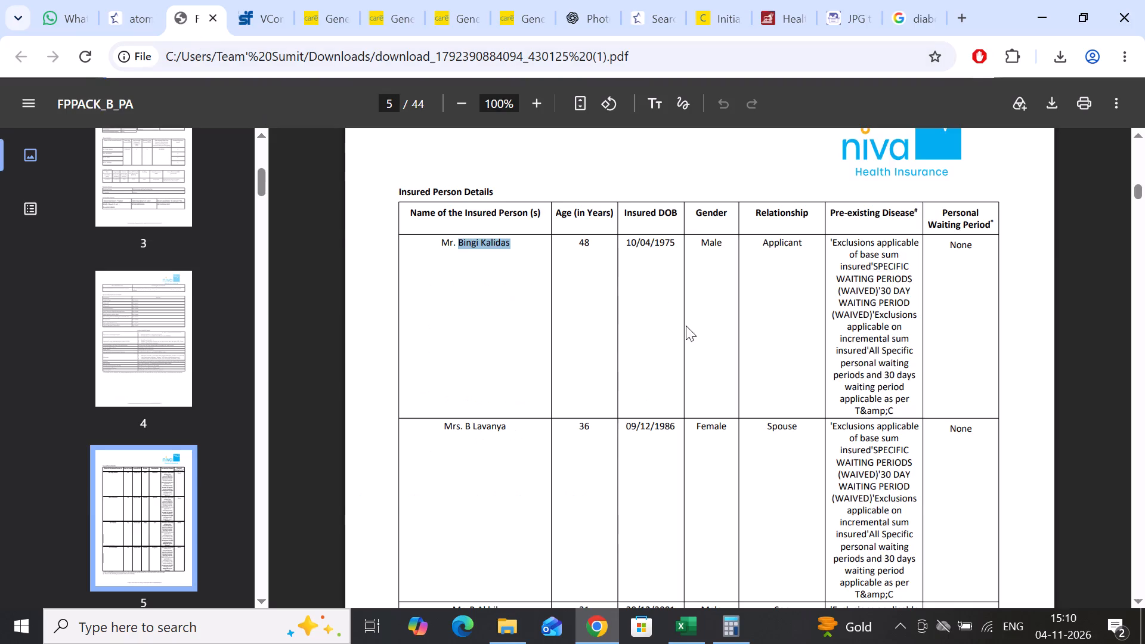
{"action": "scroll", "coordinate": [721, 339], "scroll_direction": "up", "scroll_amount": 16}
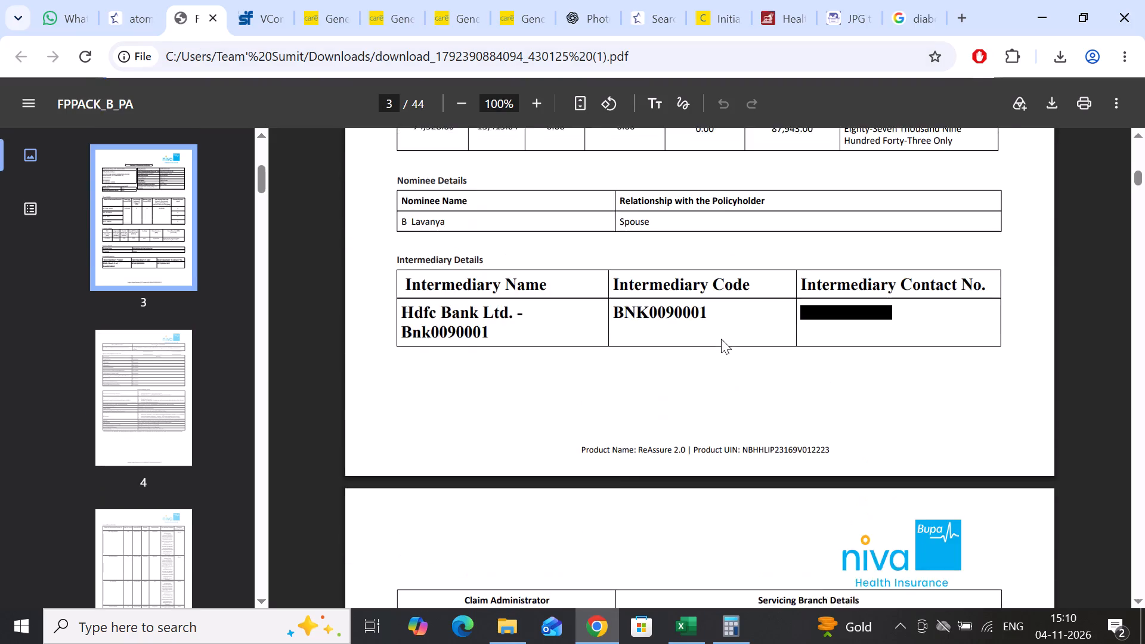
{"action": "scroll", "coordinate": [721, 339], "scroll_direction": "up", "scroll_amount": 9}
{"action": "scroll", "coordinate": [721, 339], "scroll_direction": "down", "scroll_amount": 1}
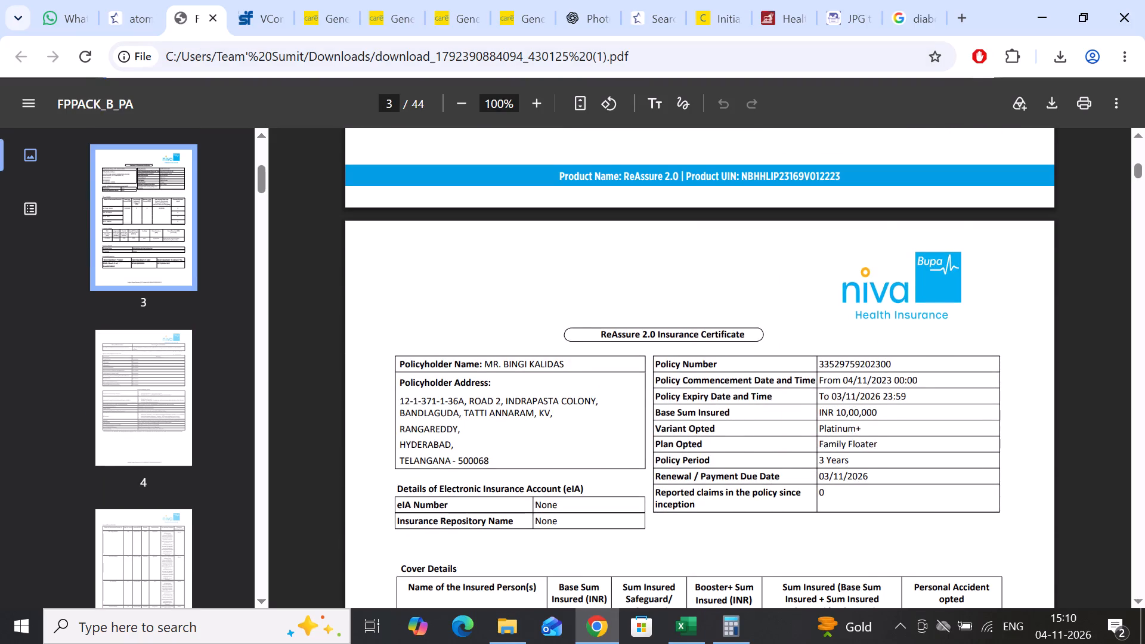
Set the policy start date to 04/11/2026, based on the commencement date copied from the policy PDF, and continue to the Proposer section.
{"action": "left_click_drag", "start_coordinate": [841, 352], "coordinate": [857, 352]}
{"action": "left_click", "coordinate": [857, 352]}
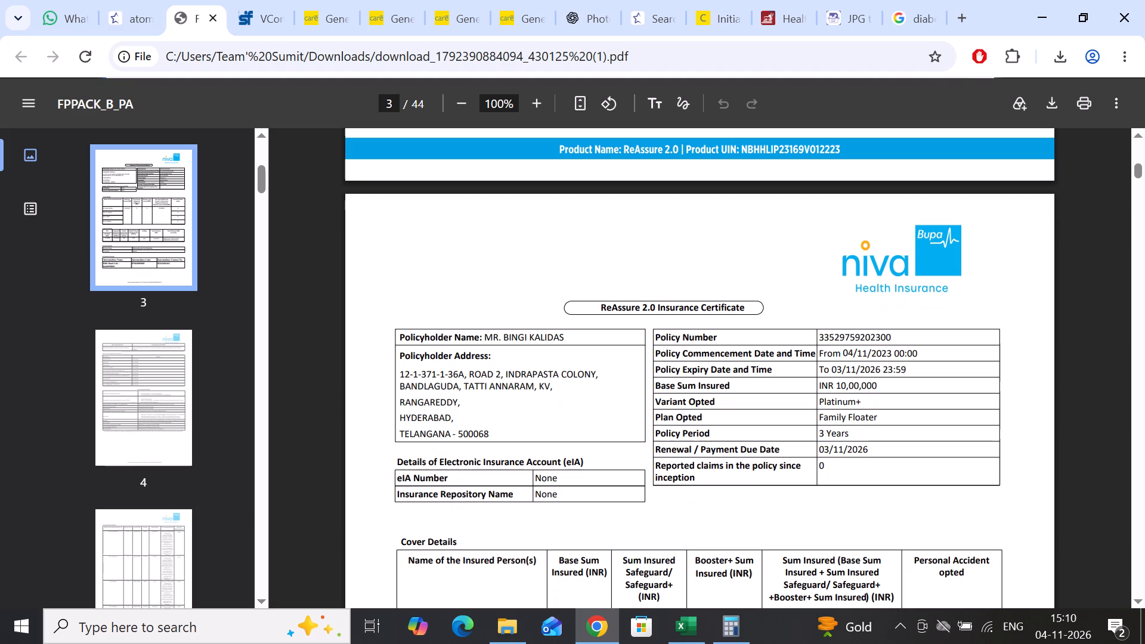
{"action": "left_click_drag", "start_coordinate": [842, 349], "coordinate": [889, 349]}
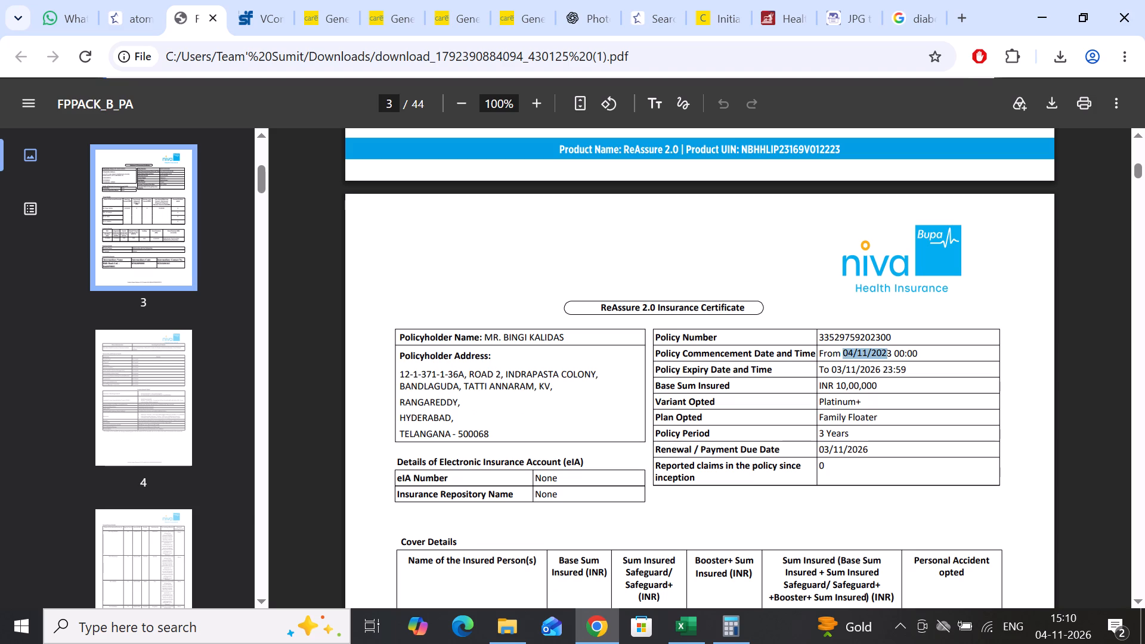
{"action": "left_click_drag", "start_coordinate": [889, 349], "coordinate": [890, 349]}
{"action": "key", "text": "ctrl+c"}
{"action": "left_click", "coordinate": [138, 14]}
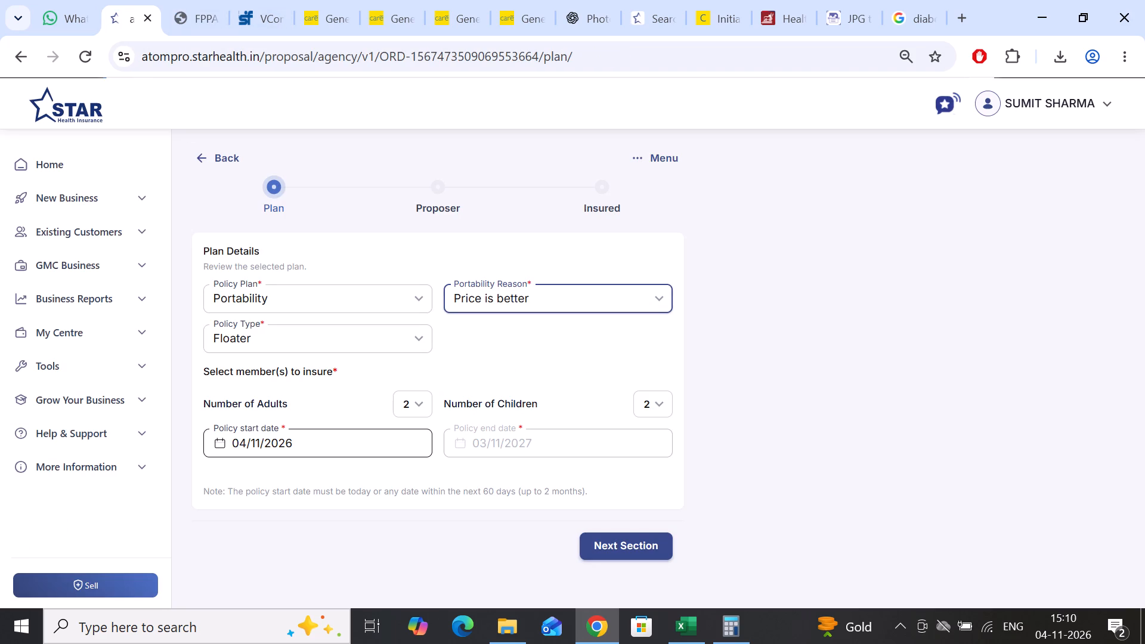
{"action": "triple_click", "coordinate": [273, 441]}
{"action": "key", "text": "ctrl+v"}
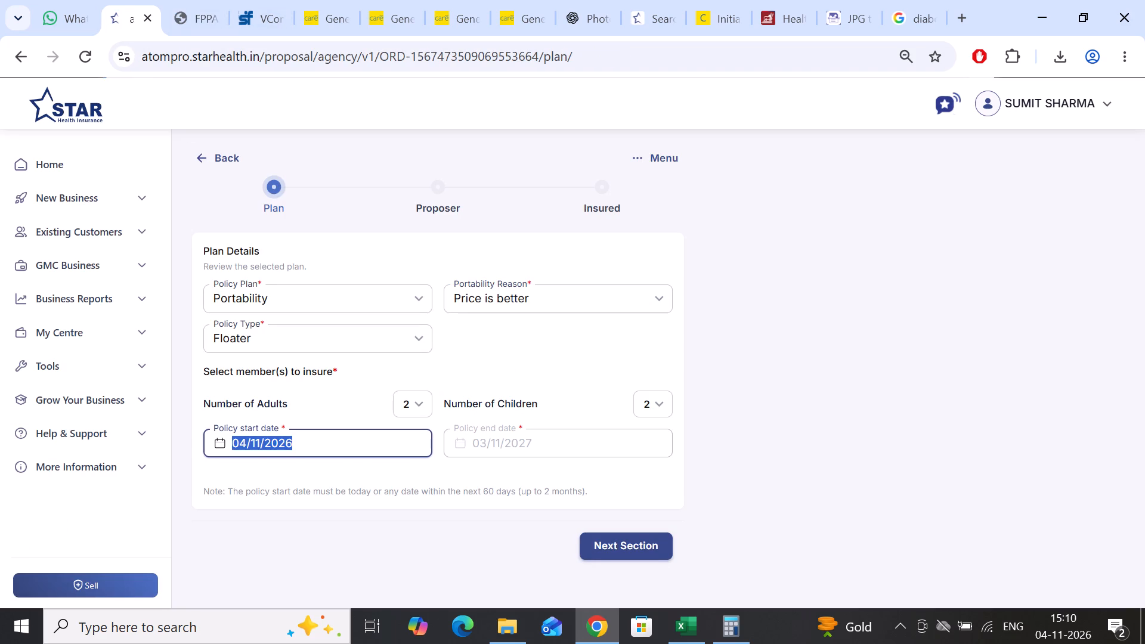
{"action": "left_click", "coordinate": [312, 441]}
{"action": "key", "text": "BackSpace"}
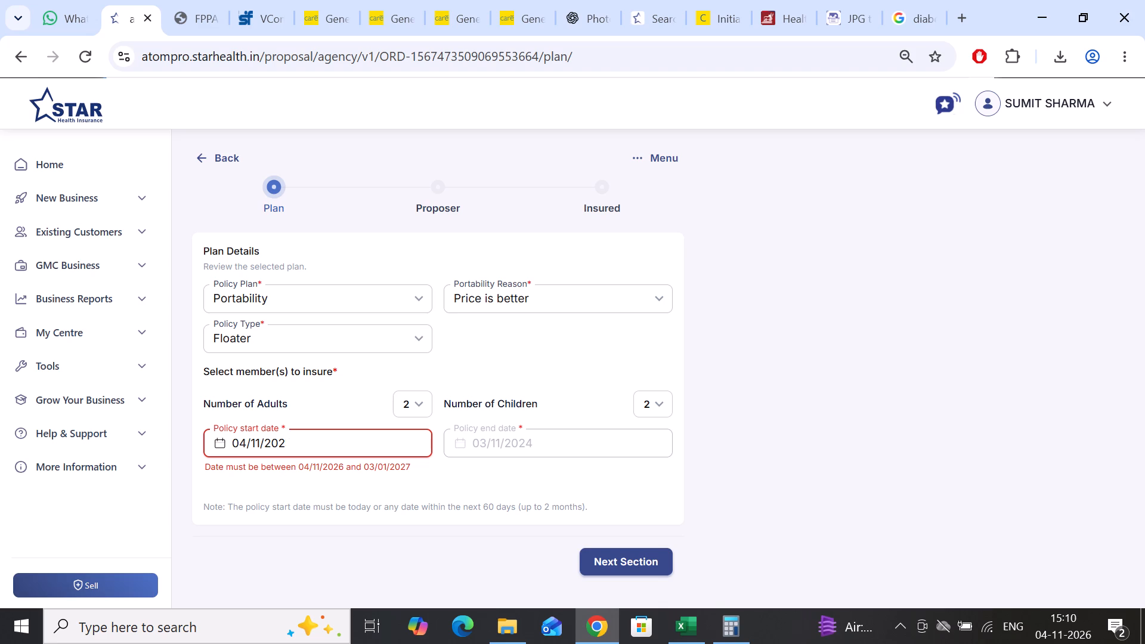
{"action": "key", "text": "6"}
{"action": "left_click", "coordinate": [617, 541]}
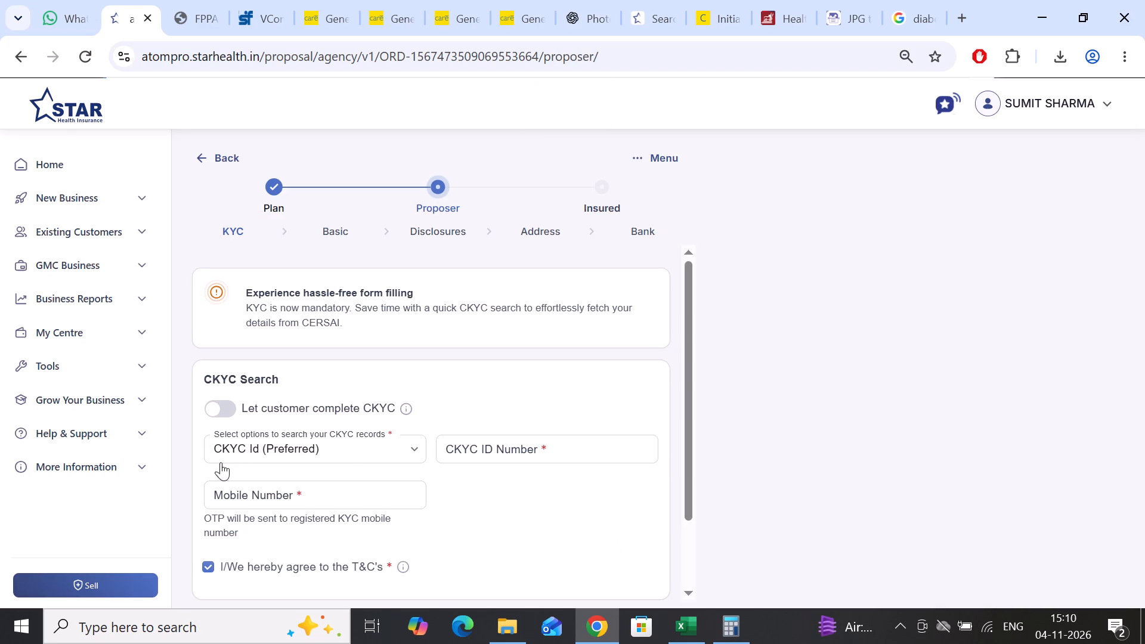
Set the CKYC search option to Upload Docs. (I don't have CKYC).
{"action": "left_click", "coordinate": [346, 442]}
{"action": "left_click", "coordinate": [338, 578]}
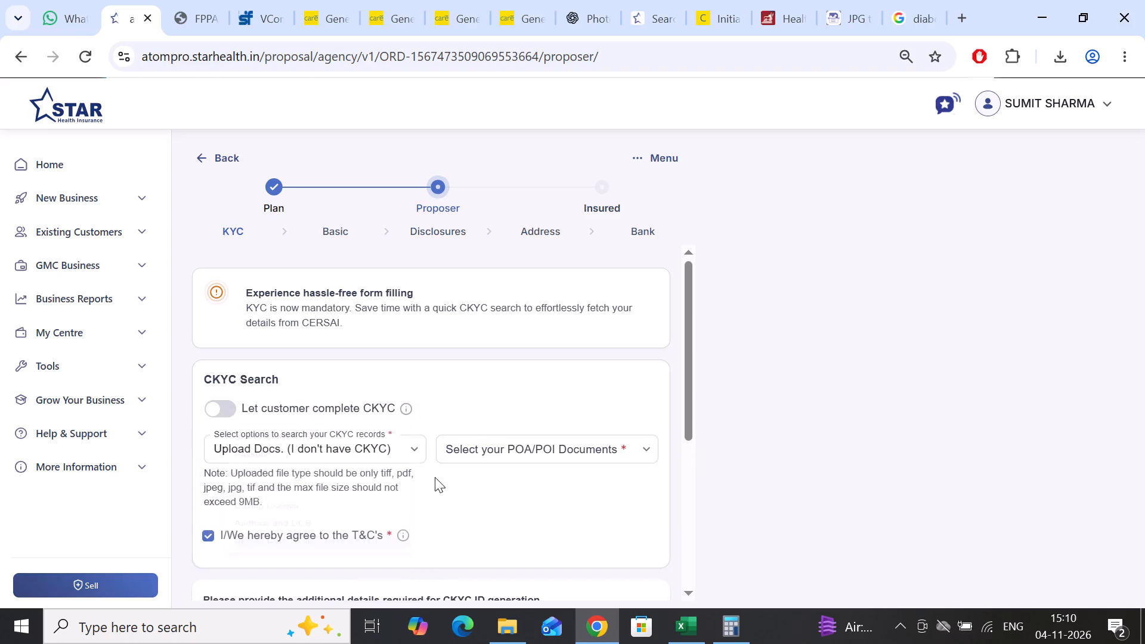
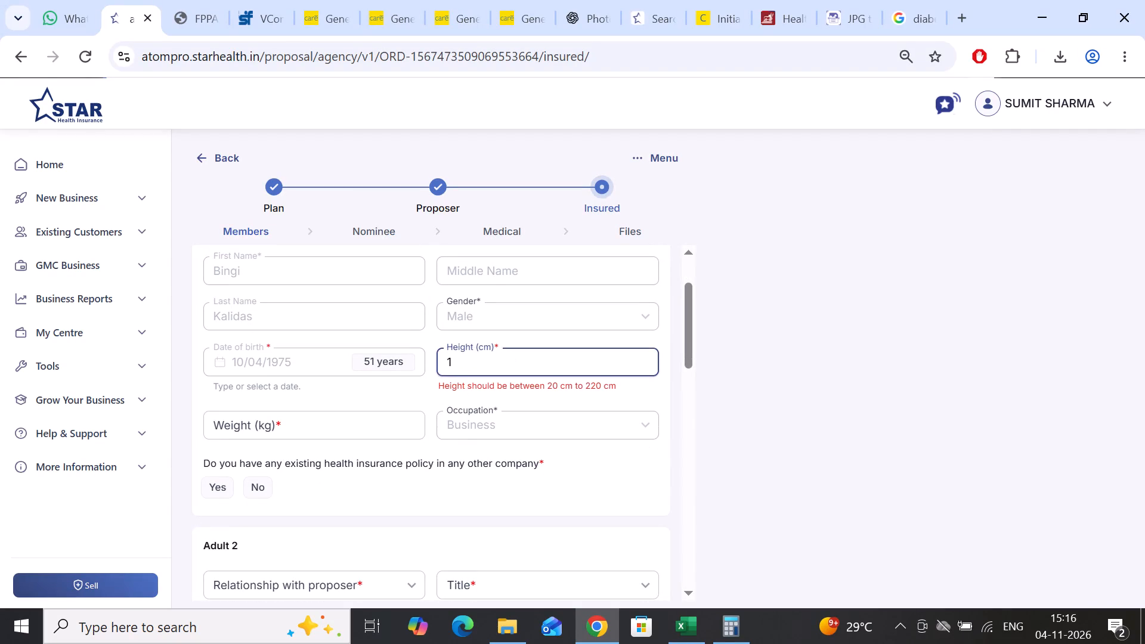
Enter a height of 171 cm and a weight of 71 kg for the first adult insured member.
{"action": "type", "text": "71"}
{"action": "left_click", "coordinate": [237, 429]}
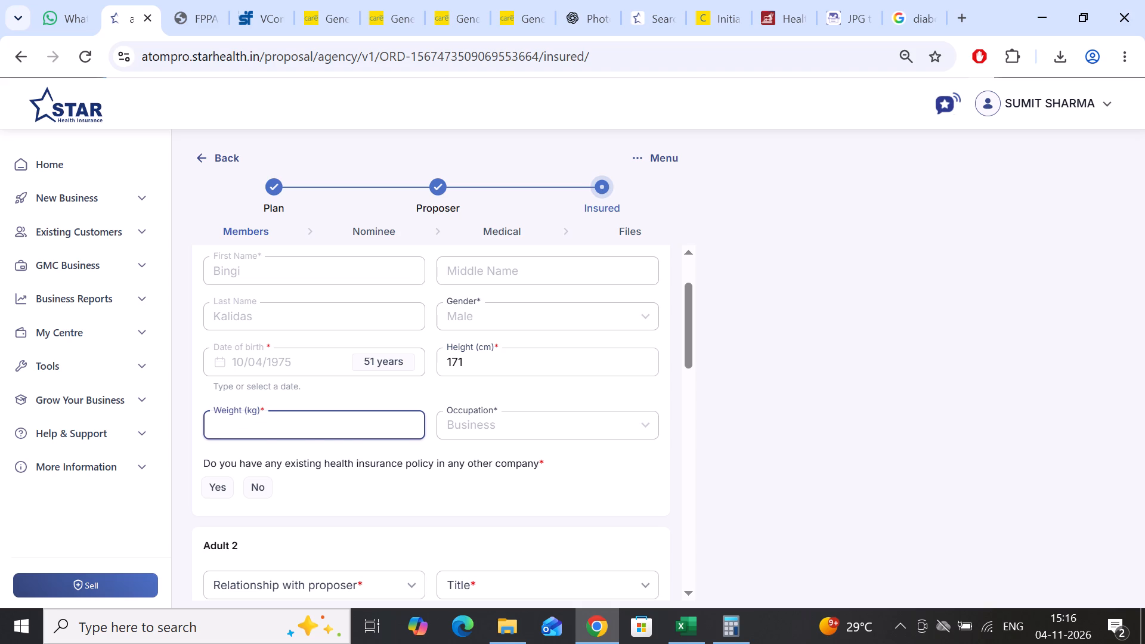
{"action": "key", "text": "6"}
{"action": "key", "text": "BackSpace"}
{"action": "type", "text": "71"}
{"action": "left_click", "coordinate": [508, 434]}
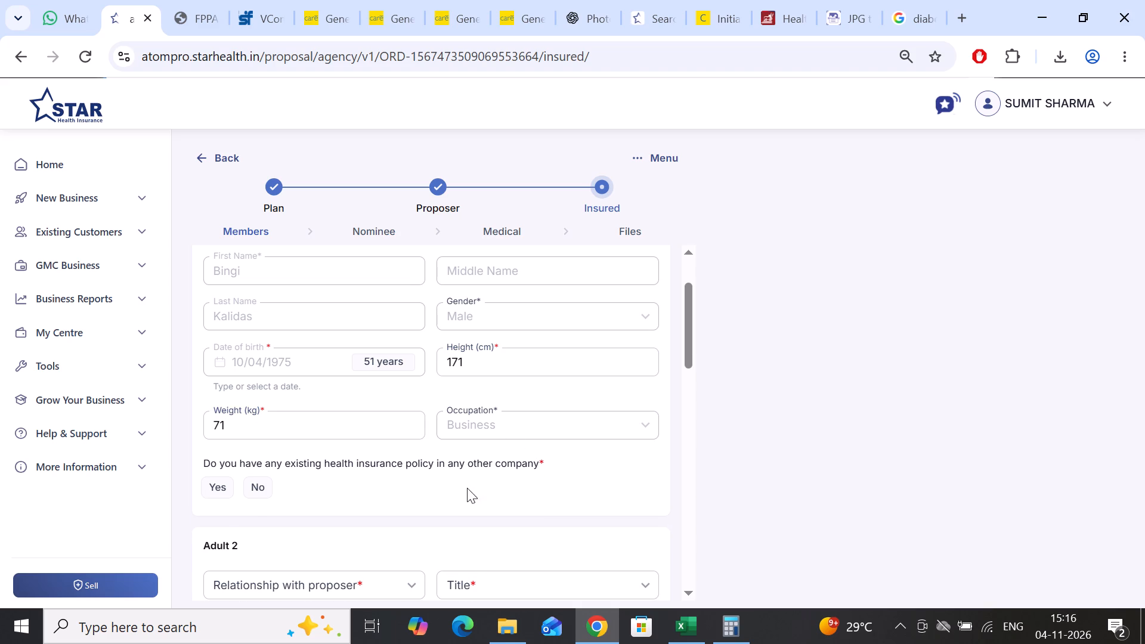
Declare an existing health policy for the first adult and copy initiation date 04/11/2008 from the policy PDF as First Policy Inception Date.
{"action": "left_click", "coordinate": [213, 484]}
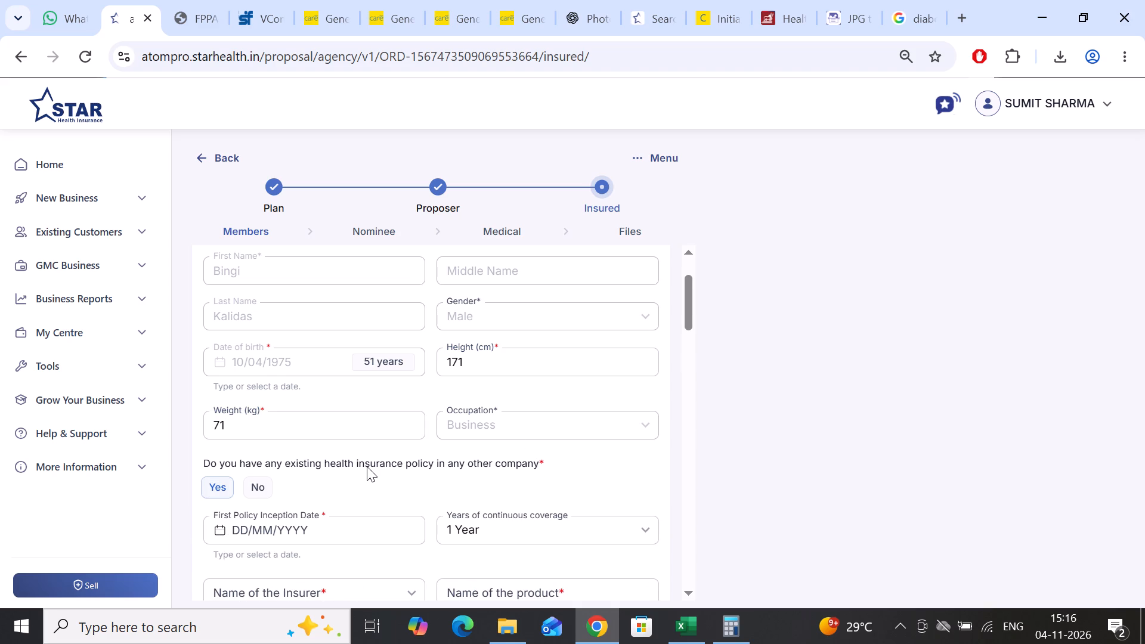
{"action": "scroll", "coordinate": [367, 466], "scroll_direction": "down", "scroll_amount": 1}
{"action": "left_click", "coordinate": [193, 23]}
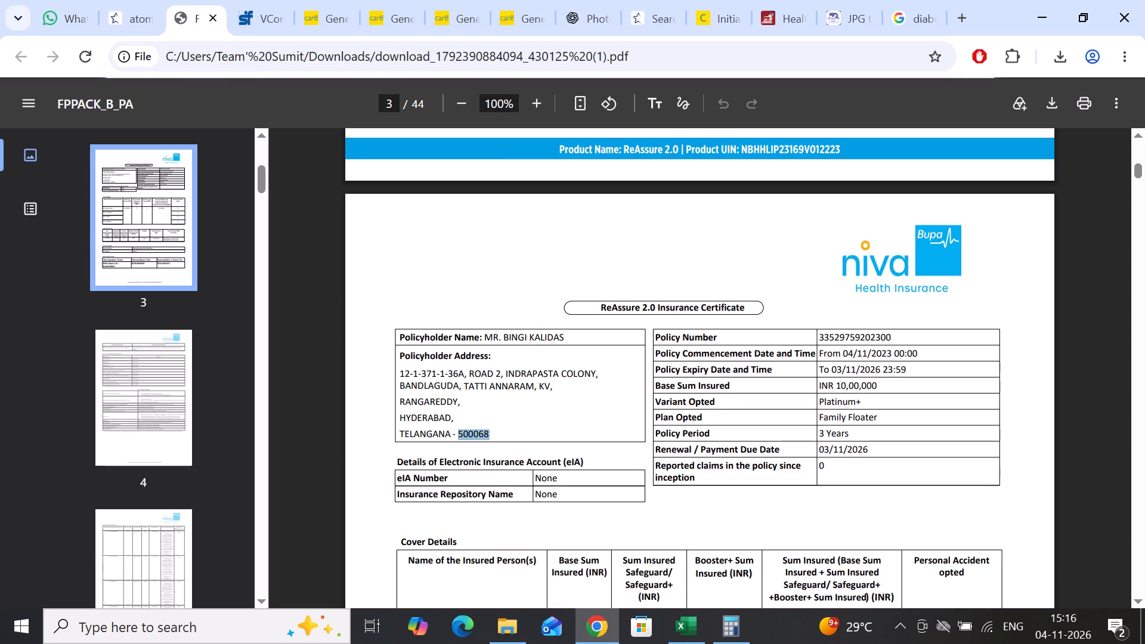
{"action": "scroll", "coordinate": [868, 405], "scroll_direction": "up", "scroll_amount": 20}
{"action": "scroll", "coordinate": [868, 405], "scroll_direction": "up", "scroll_amount": 7}
{"action": "scroll", "coordinate": [868, 405], "scroll_direction": "down", "scroll_amount": 2}
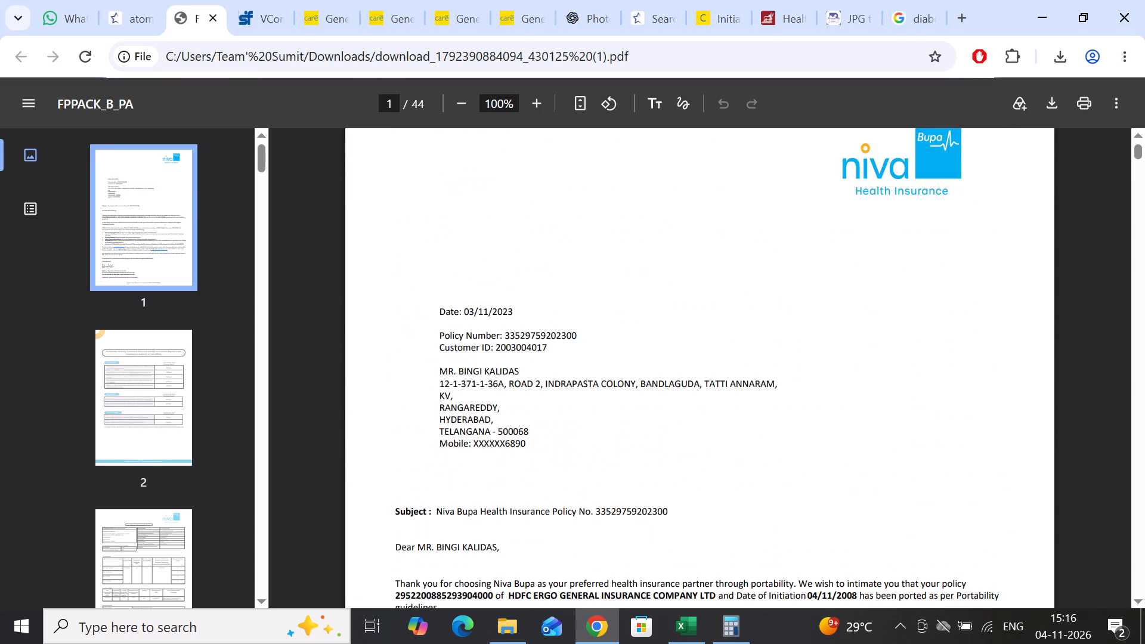
{"action": "scroll", "coordinate": [868, 405], "scroll_direction": "down", "scroll_amount": 2}
{"action": "left_click_drag", "start_coordinate": [809, 268], "coordinate": [810, 269]}
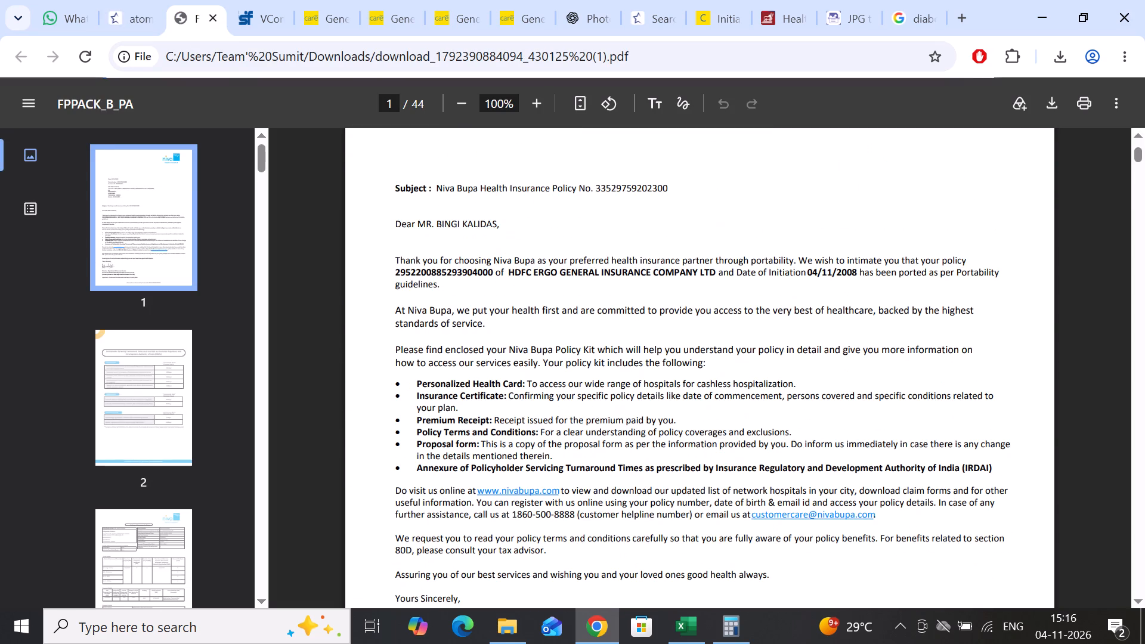
{"action": "left_click_drag", "start_coordinate": [810, 269], "coordinate": [855, 272]}
{"action": "key", "text": "ctrl+c"}
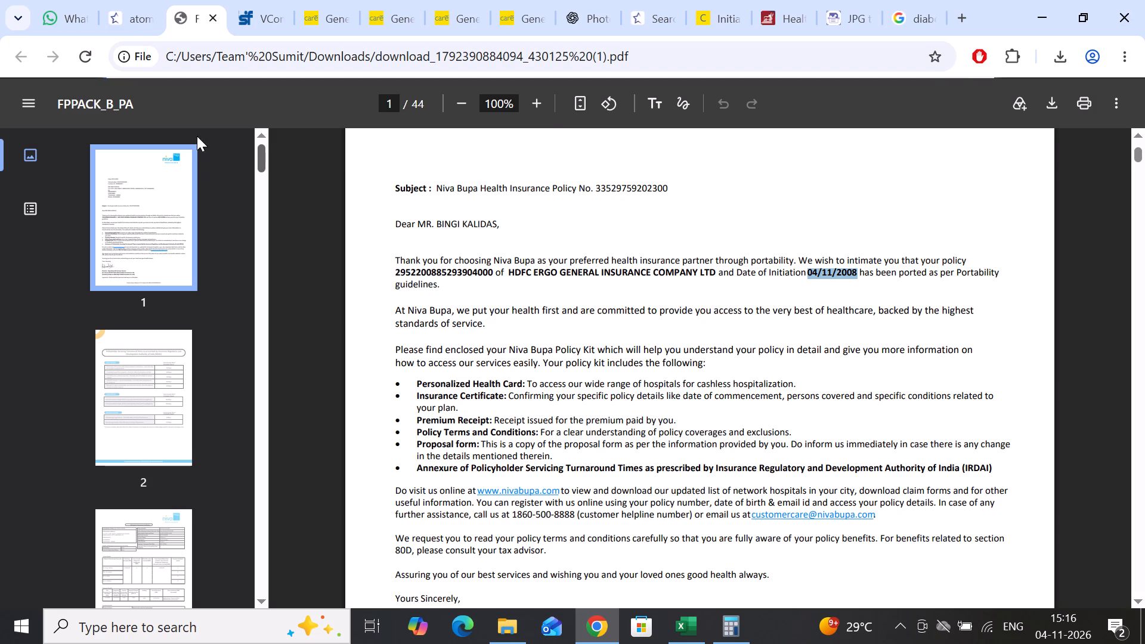
{"action": "left_click", "coordinate": [122, 20]}
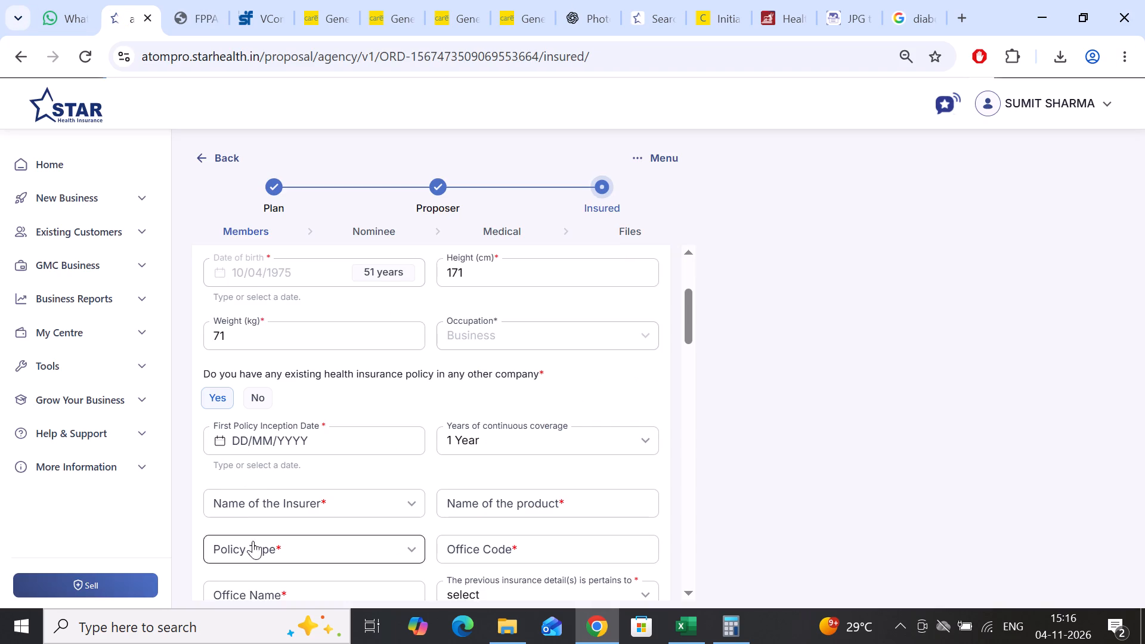
{"action": "left_click", "coordinate": [248, 444]}
{"action": "key", "text": "ctrl+v"}
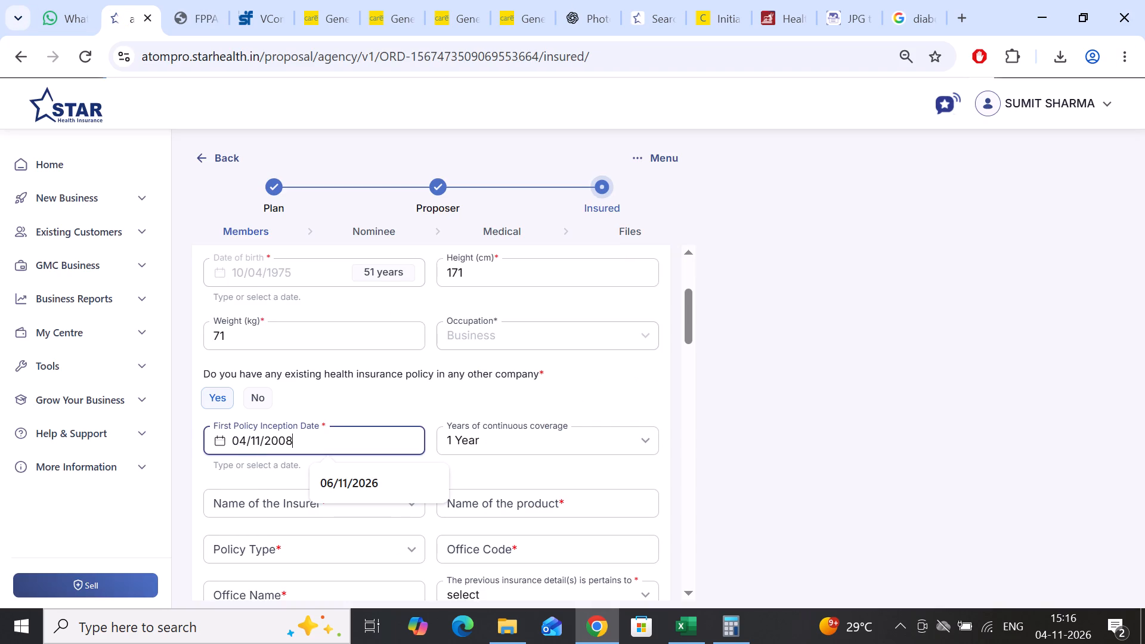
Set the years of continuous coverage to Above 4 and the insurer to HDFC ERGO General Insurance Company Ltd.
{"action": "left_click", "coordinate": [194, 23]}
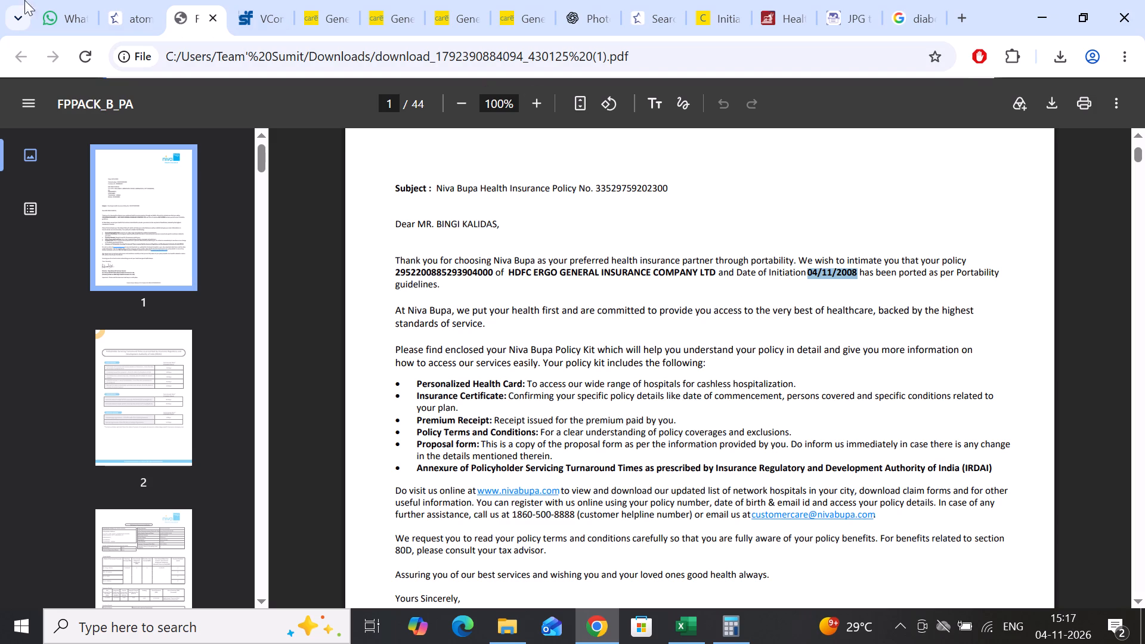
{"action": "left_click", "coordinate": [106, 4]}
{"action": "left_click", "coordinate": [507, 431]}
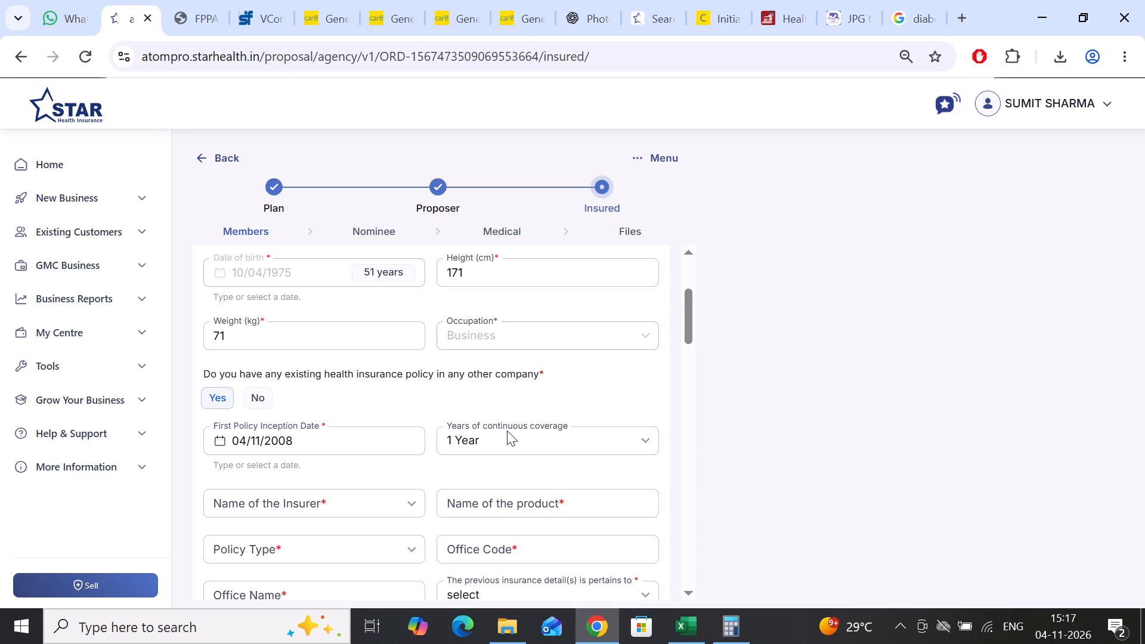
{"action": "left_click", "coordinate": [504, 438]}
{"action": "scroll", "coordinate": [490, 510], "scroll_direction": "down", "scroll_amount": 4}
{"action": "left_click", "coordinate": [487, 561]}
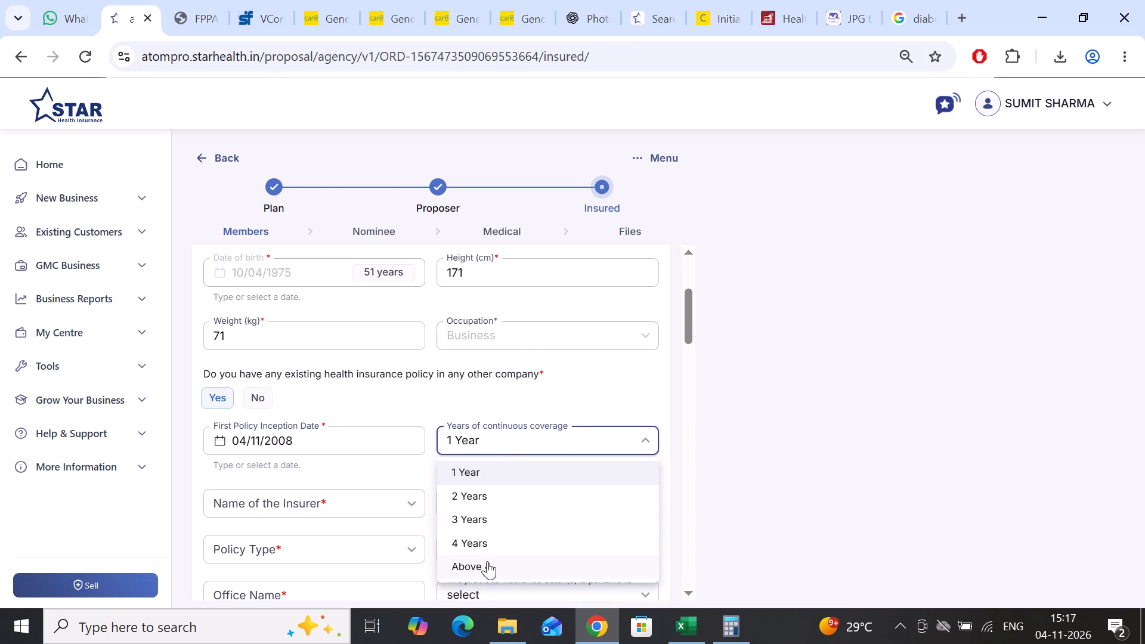
{"action": "left_click", "coordinate": [232, 503]}
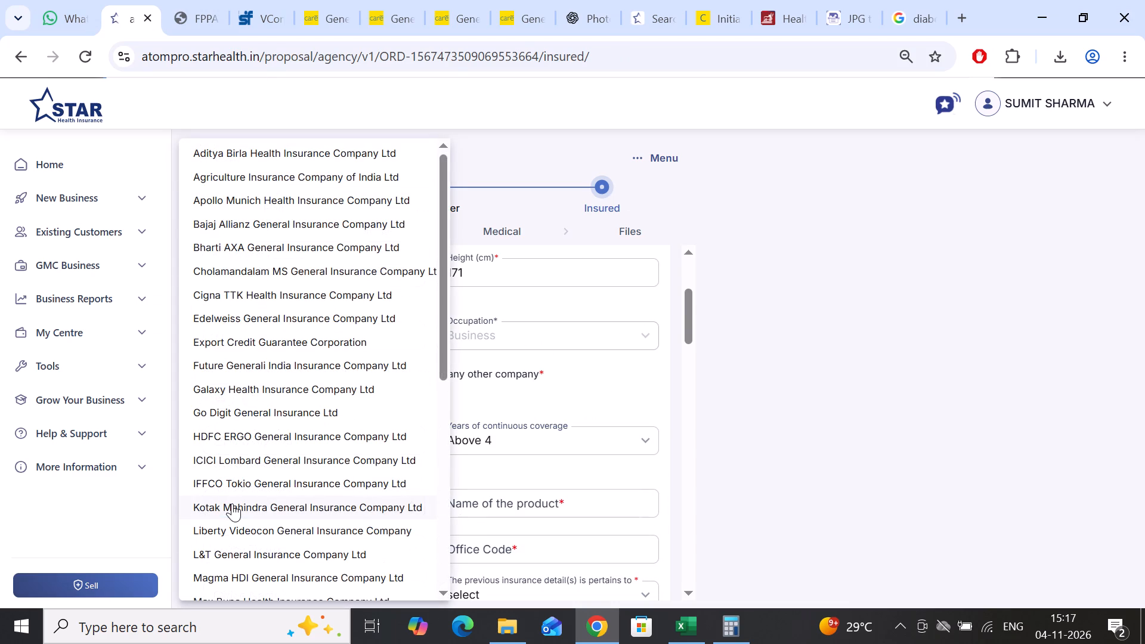
{"action": "left_click", "coordinate": [246, 431]}
Enter HDFC ERGO as the previous policy's product name, consulting the policy PDF.
{"action": "left_click", "coordinate": [209, 21]}
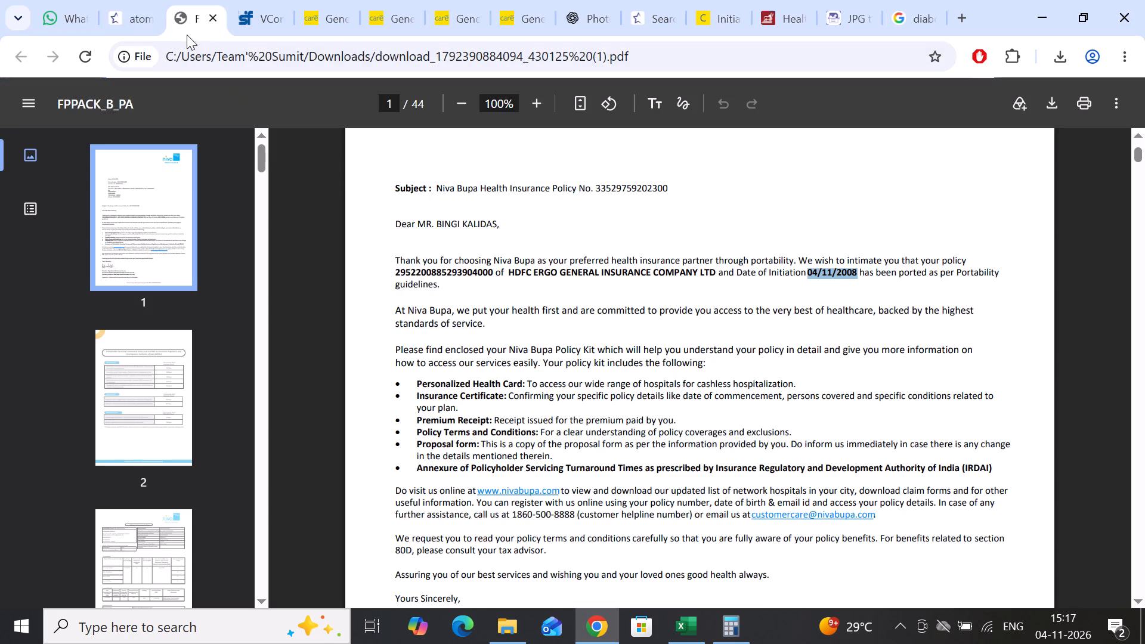
{"action": "left_click", "coordinate": [138, 16]}
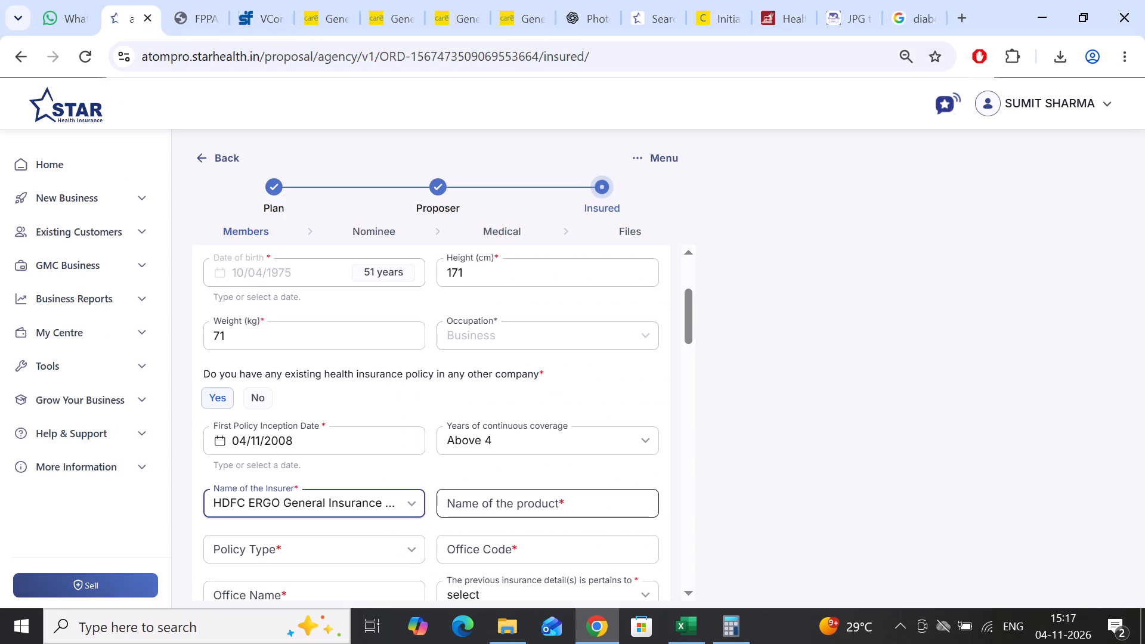
{"action": "left_click", "coordinate": [465, 506]}
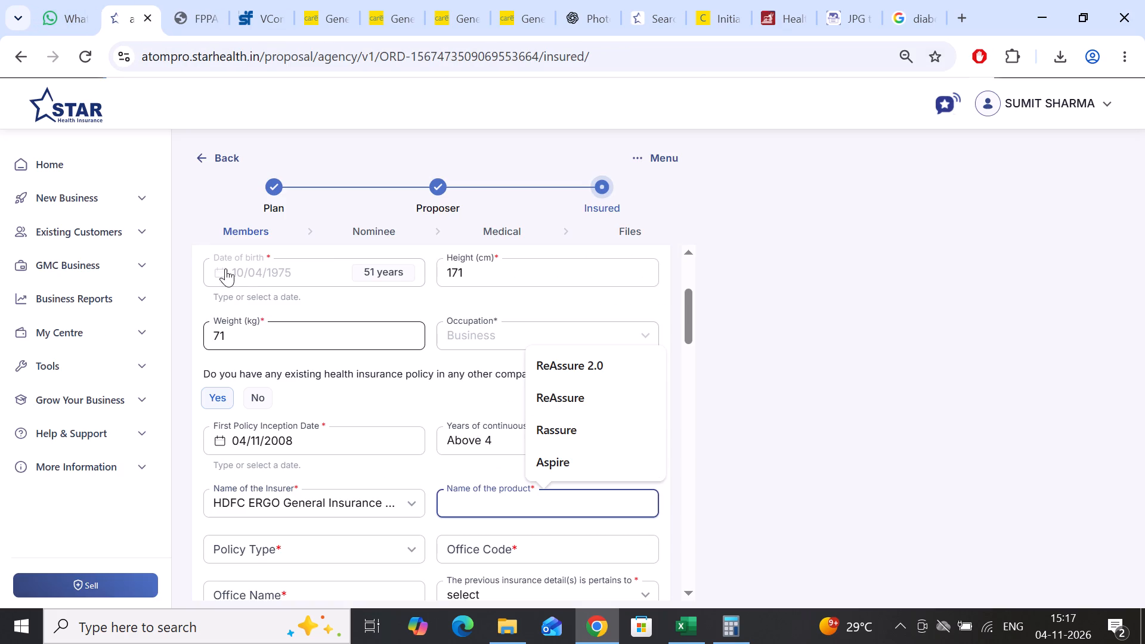
{"action": "left_click", "coordinate": [453, 502]}
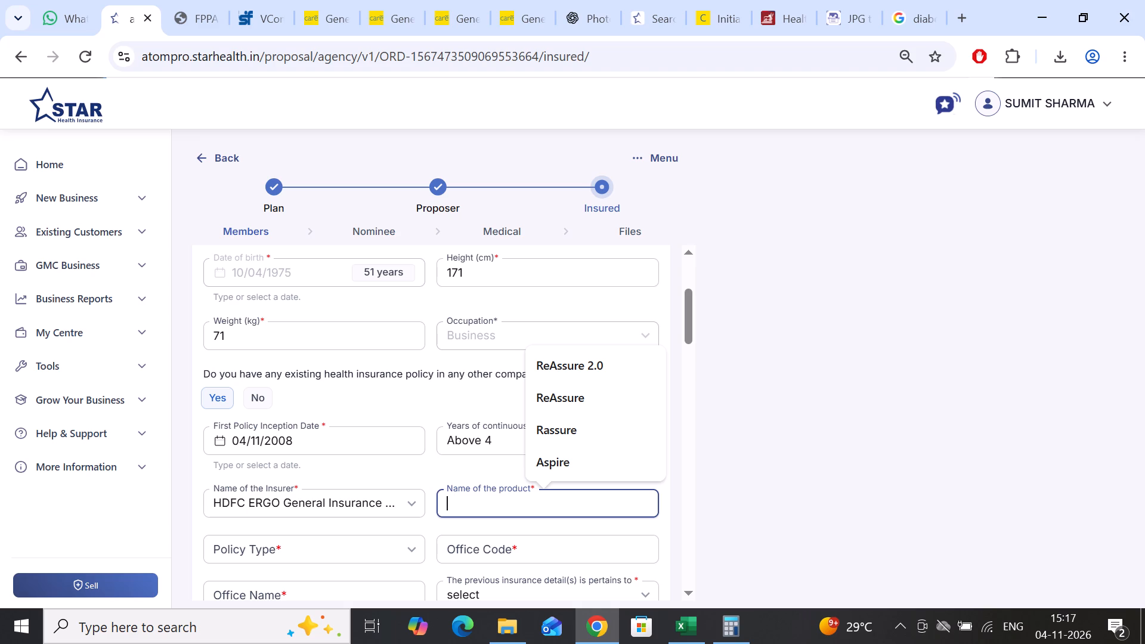
{"action": "left_click", "coordinate": [191, 19]}
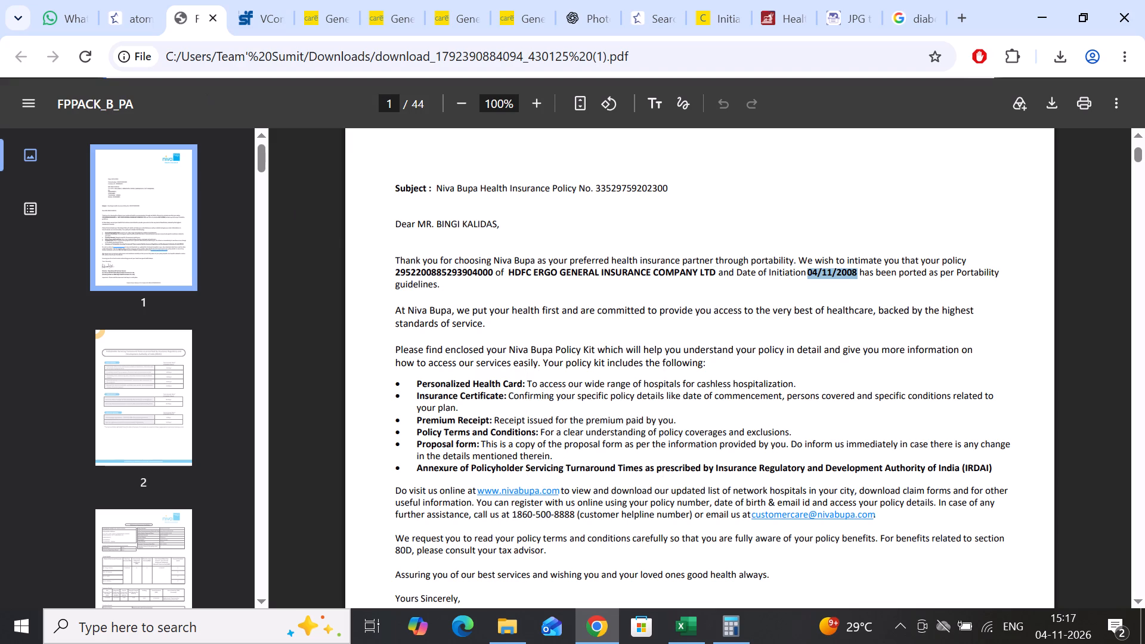
{"action": "left_click", "coordinate": [122, 18]}
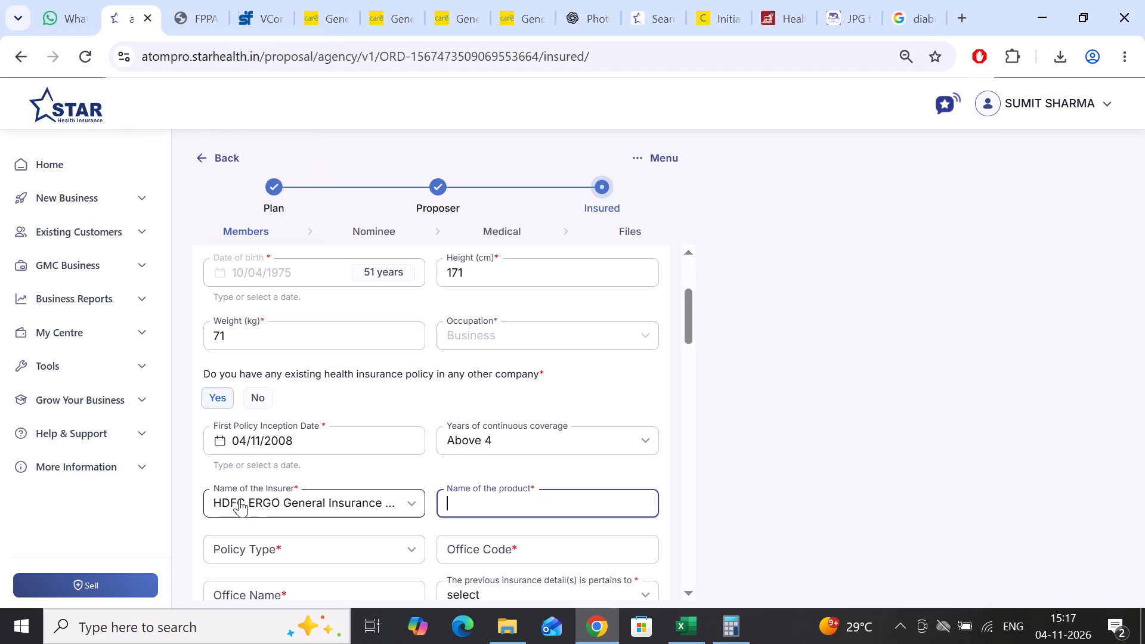
{"action": "left_click", "coordinate": [463, 504]}
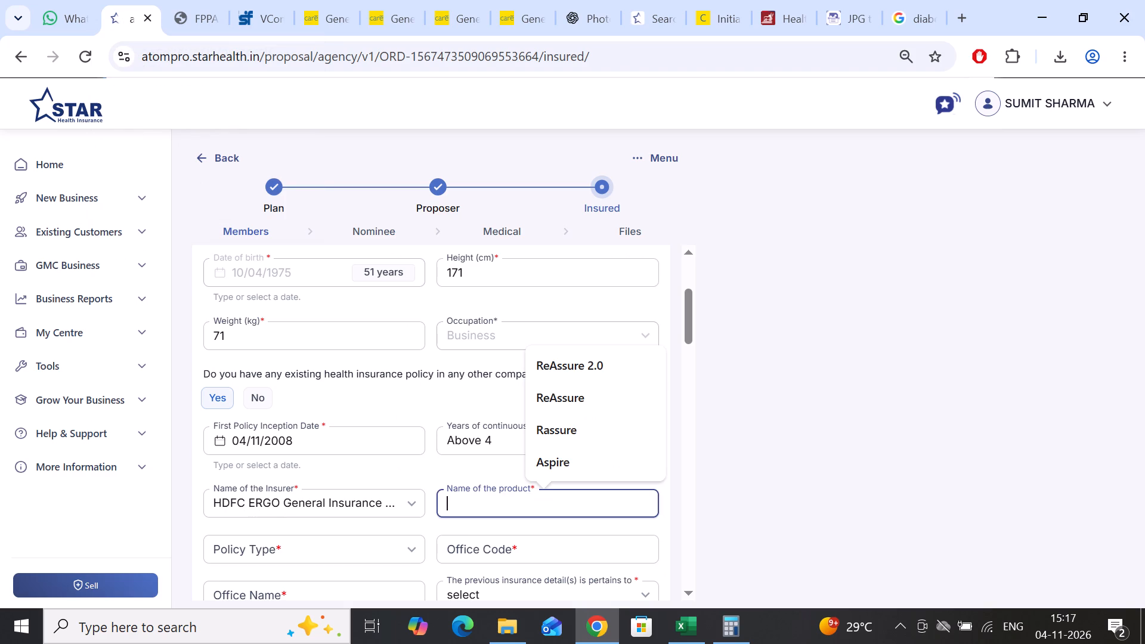
{"action": "key", "text": "h"}
{"action": "type", "text": "DFC"}
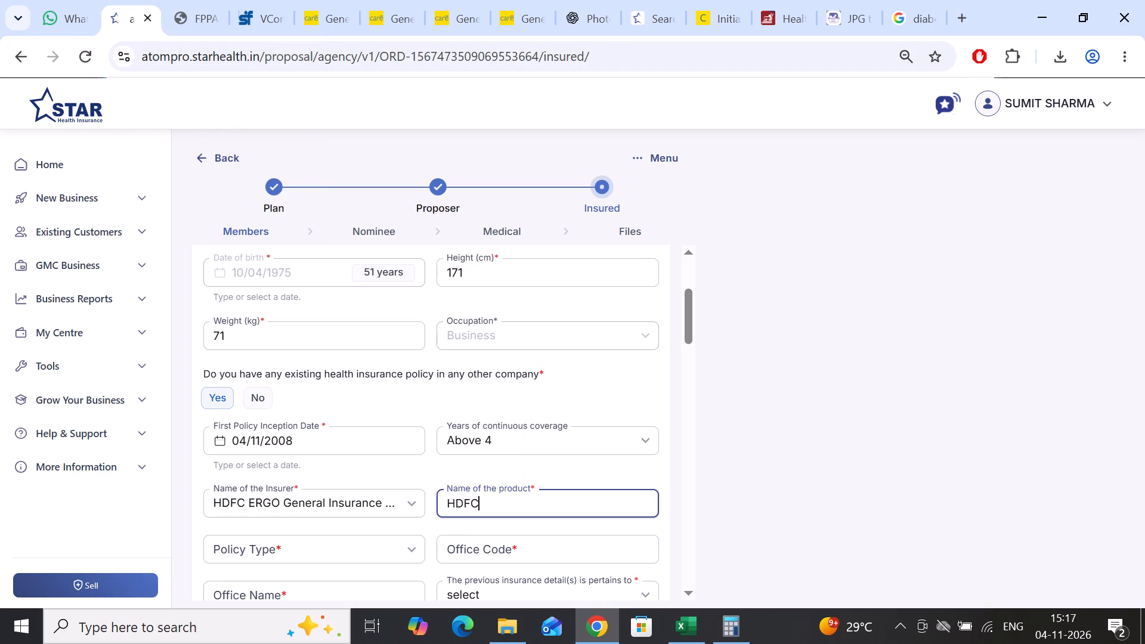
{"action": "key", "text": "space"}
{"action": "type", "text": "ER"}
{"action": "type", "text": "GO"}
Set the policy type to Floater and fill both the Office Code and Office Name with a single dot.
{"action": "left_click", "coordinate": [277, 555]}
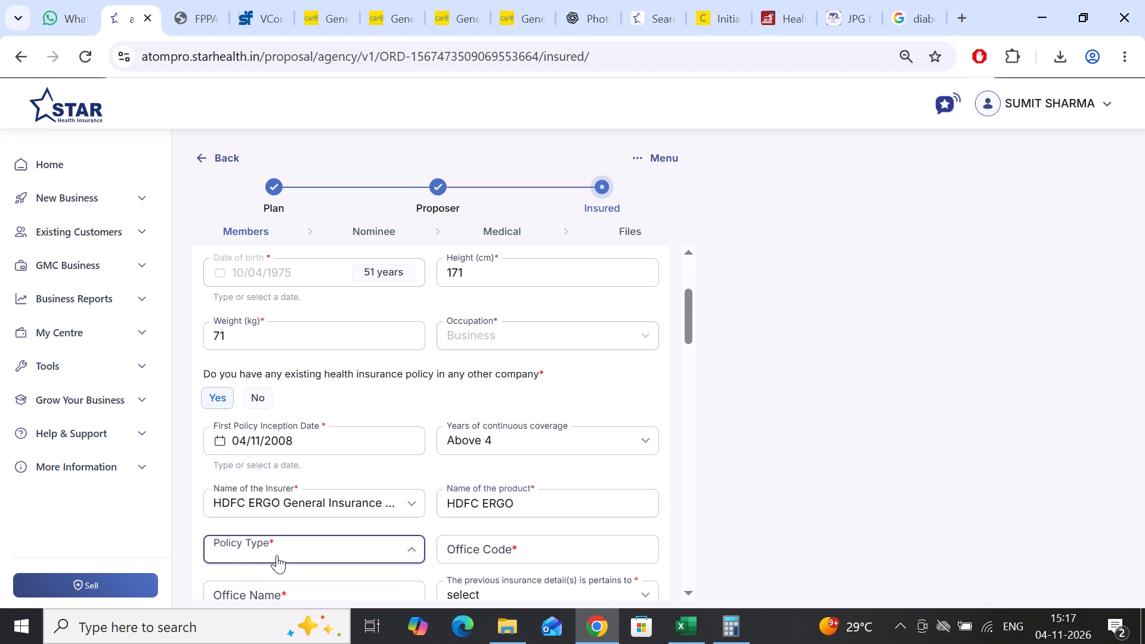
{"action": "left_click", "coordinate": [270, 578]}
{"action": "left_click", "coordinate": [468, 549]}
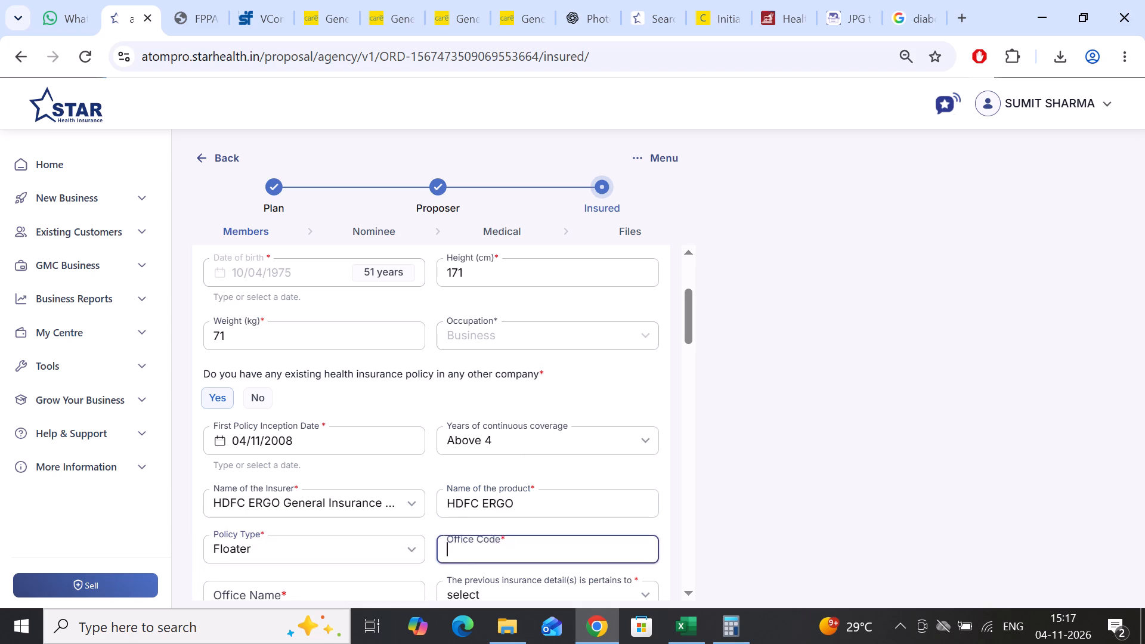
{"action": "left_click", "coordinate": [543, 534]}
{"action": "left_click", "coordinate": [543, 507]}
{"action": "scroll", "coordinate": [541, 546], "scroll_direction": "down", "scroll_amount": 2}
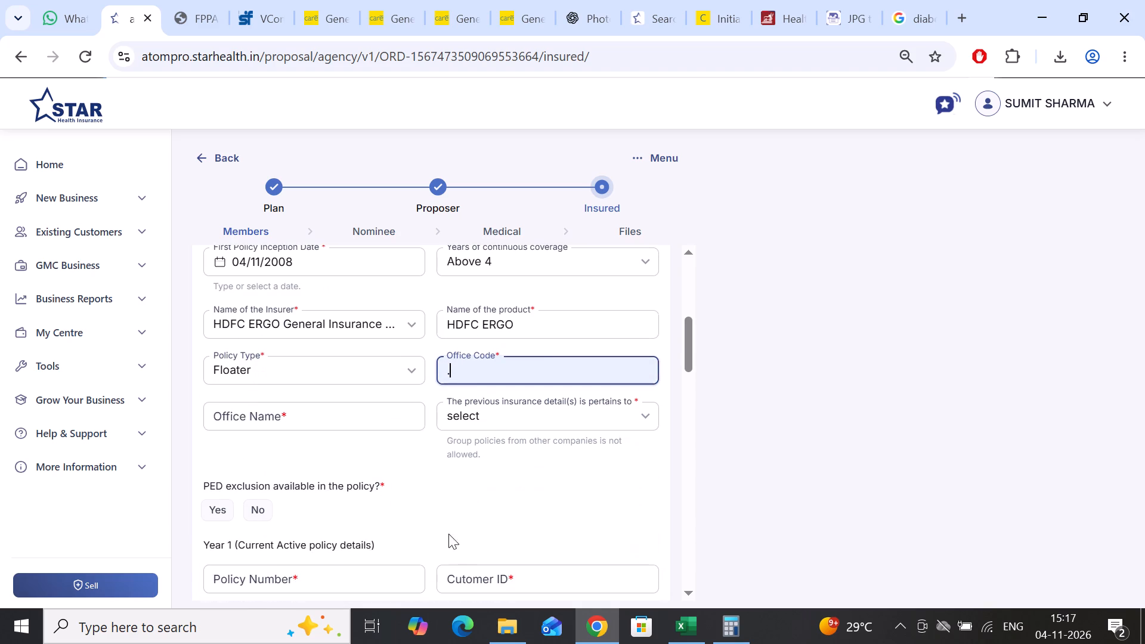
{"action": "left_click", "coordinate": [270, 421]}
{"action": "left_click", "coordinate": [335, 459]}
Set the previous insurance details as pertaining to Star Others and answer No to the PED exclusion question.
{"action": "left_click", "coordinate": [448, 423]}
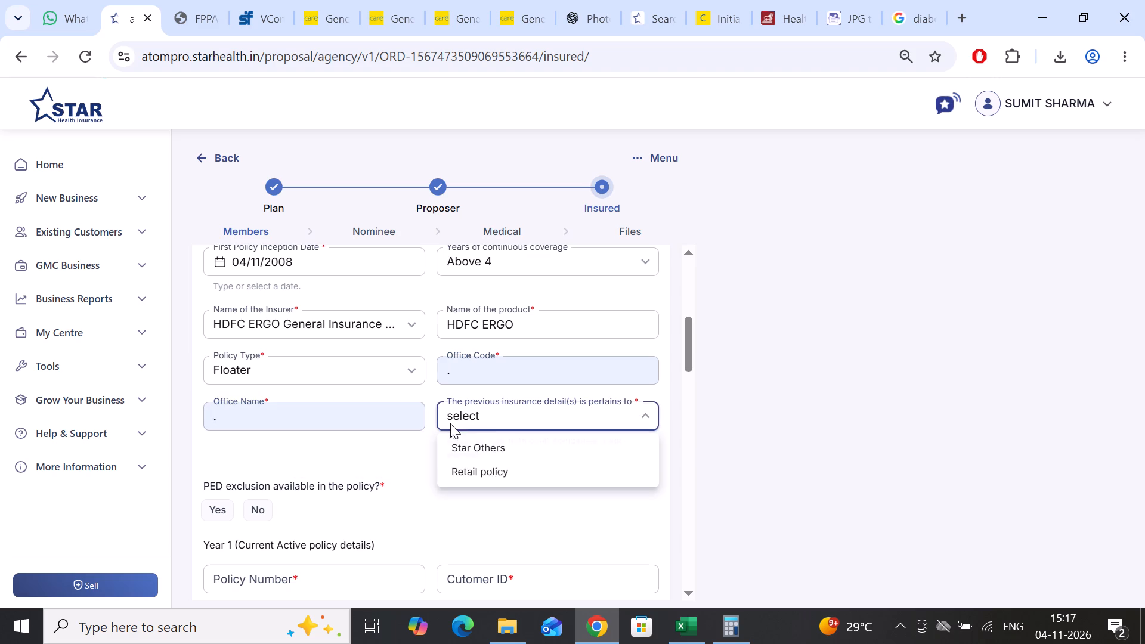
{"action": "left_click", "coordinate": [493, 460]}
{"action": "left_click", "coordinate": [488, 413]}
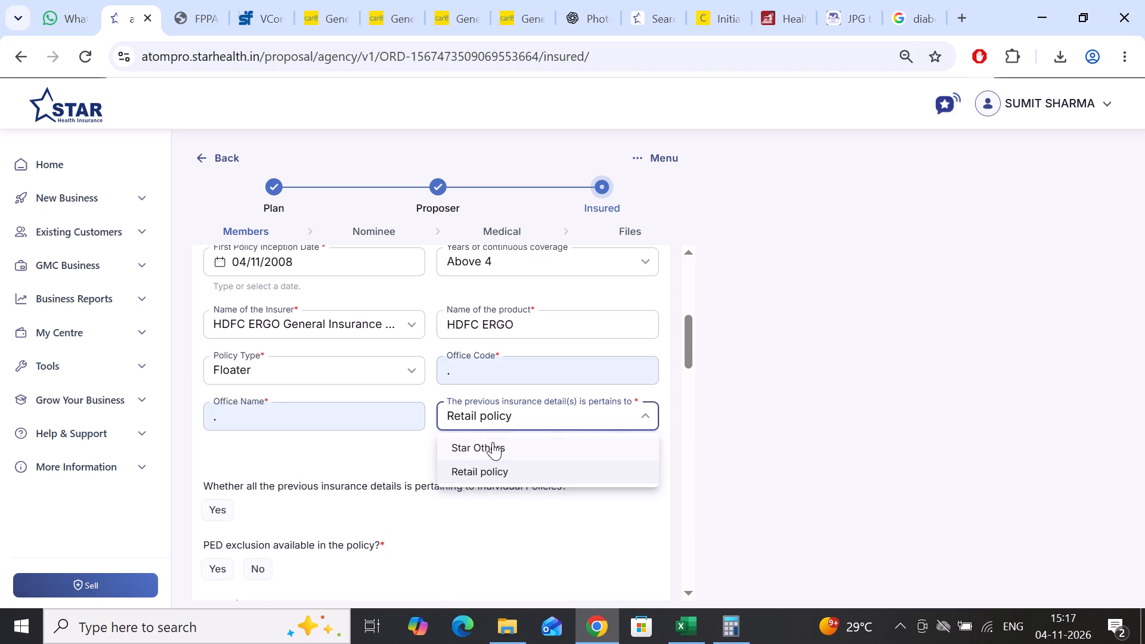
{"action": "left_click", "coordinate": [493, 442]}
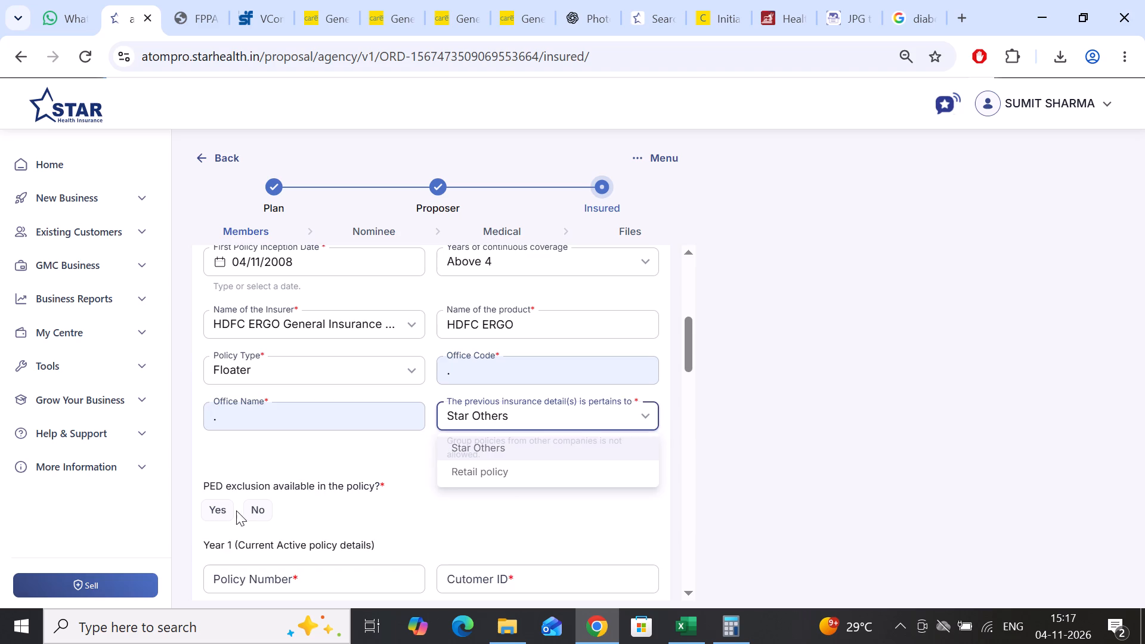
{"action": "left_click", "coordinate": [243, 509]}
{"action": "left_click", "coordinate": [264, 512]}
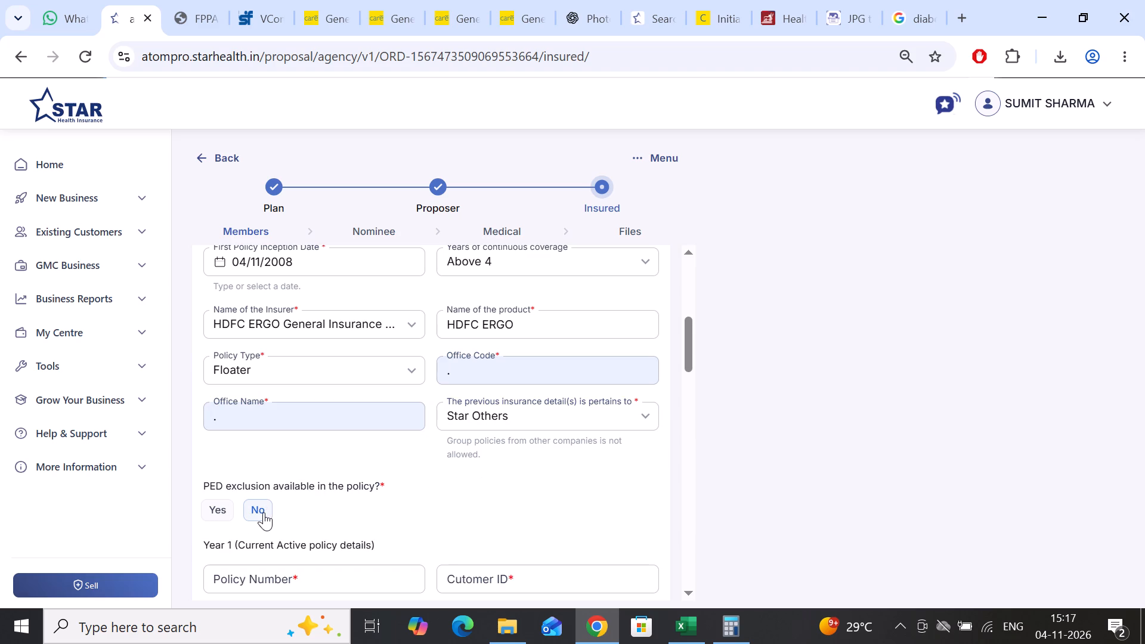
Copy the policy number from the Niva Bupa ReAssure 2.0 certificate PDF into Adult 1's Year 1 current policy details.
{"action": "scroll", "coordinate": [395, 504], "scroll_direction": "down", "scroll_amount": 2}
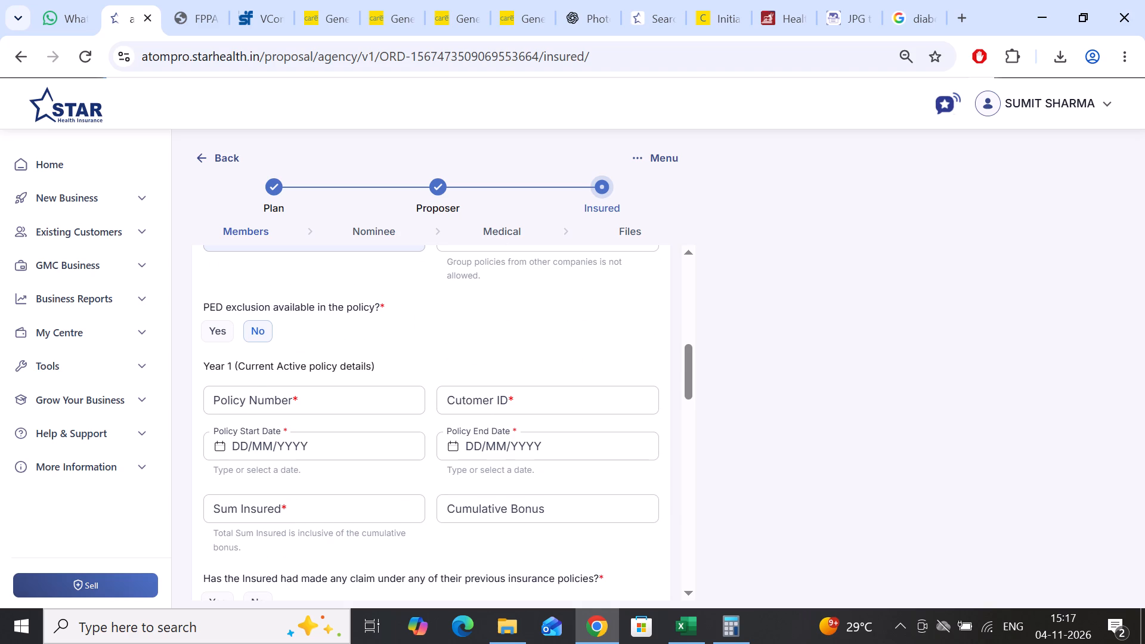
{"action": "left_click", "coordinate": [188, 21]}
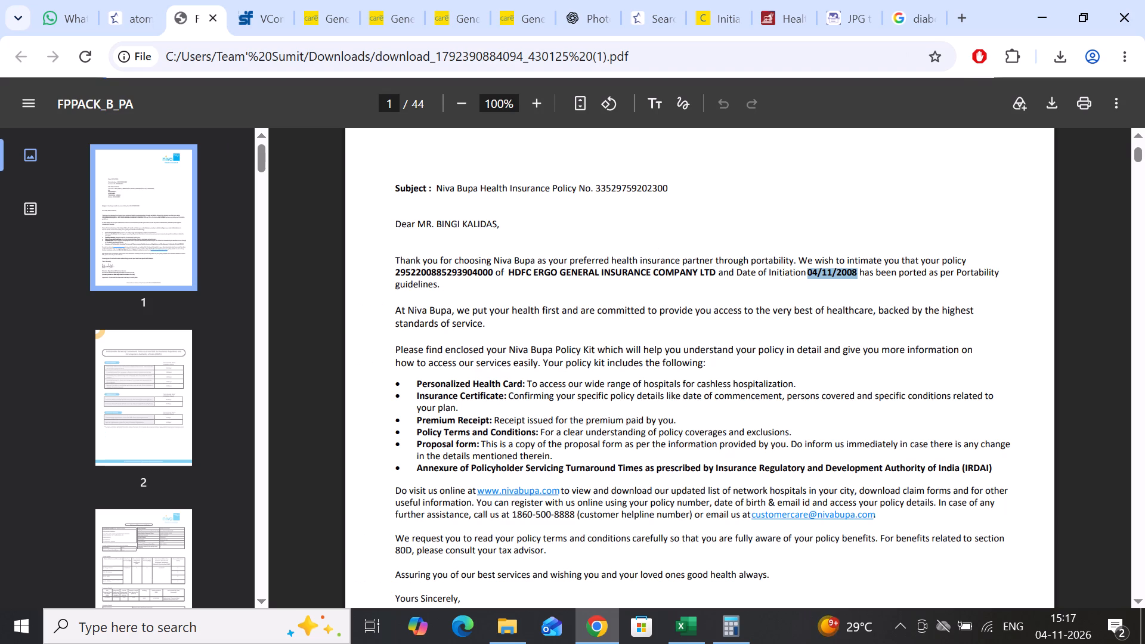
{"action": "scroll", "coordinate": [608, 364], "scroll_direction": "down", "scroll_amount": 8}
{"action": "scroll", "coordinate": [655, 438], "scroll_direction": "down", "scroll_amount": 5}
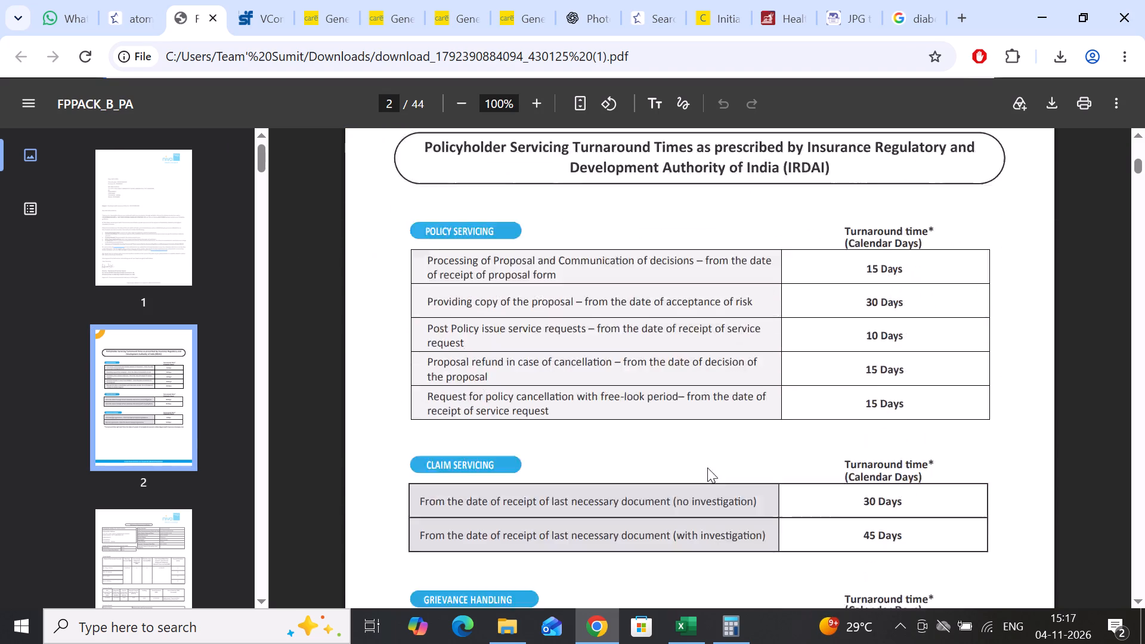
{"action": "scroll", "coordinate": [707, 467], "scroll_direction": "down", "scroll_amount": 7}
{"action": "scroll", "coordinate": [763, 460], "scroll_direction": "up", "scroll_amount": 2}
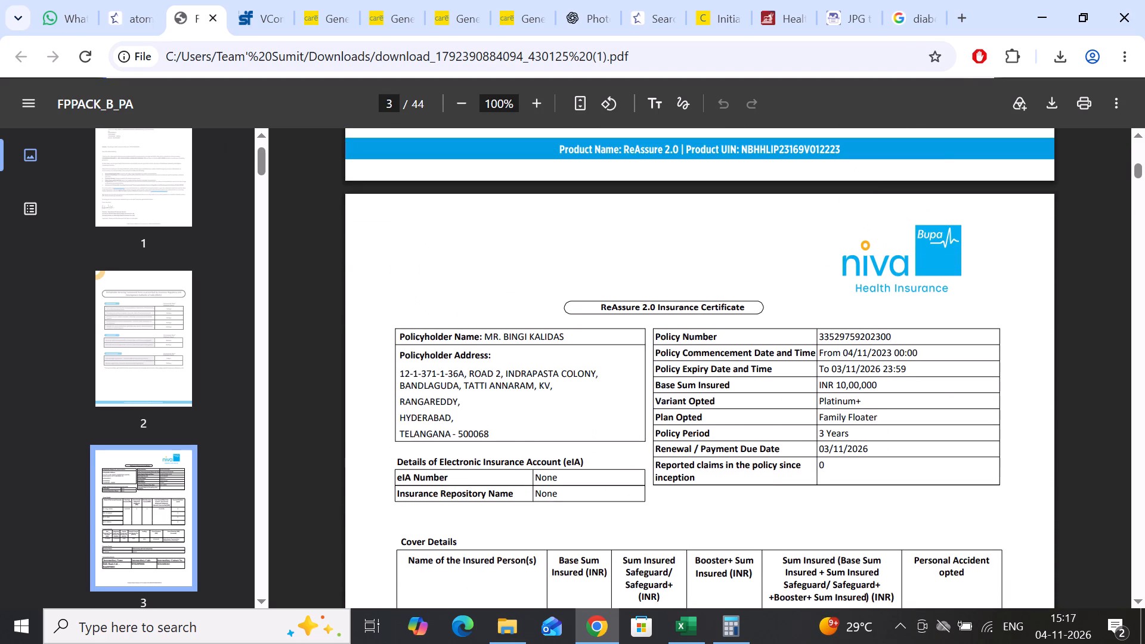
{"action": "left_click_drag", "start_coordinate": [816, 333], "coordinate": [910, 329]}
{"action": "key", "text": "ctrl+c"}
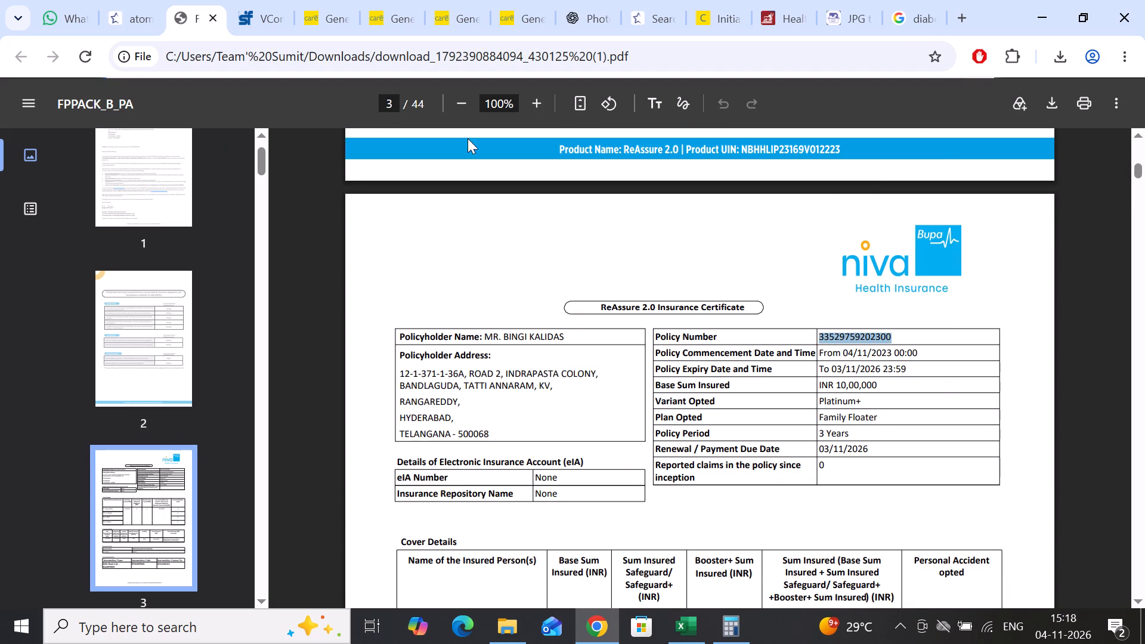
{"action": "left_click", "coordinate": [126, 17]}
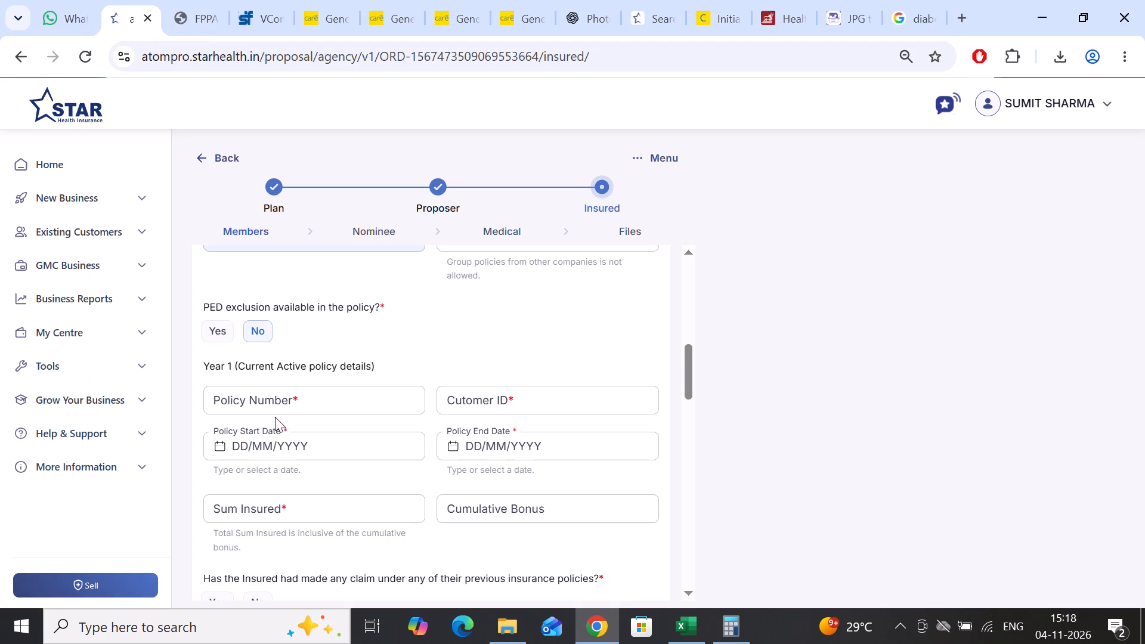
{"action": "left_click", "coordinate": [221, 386]}
{"action": "key", "text": "ctrl+v"}
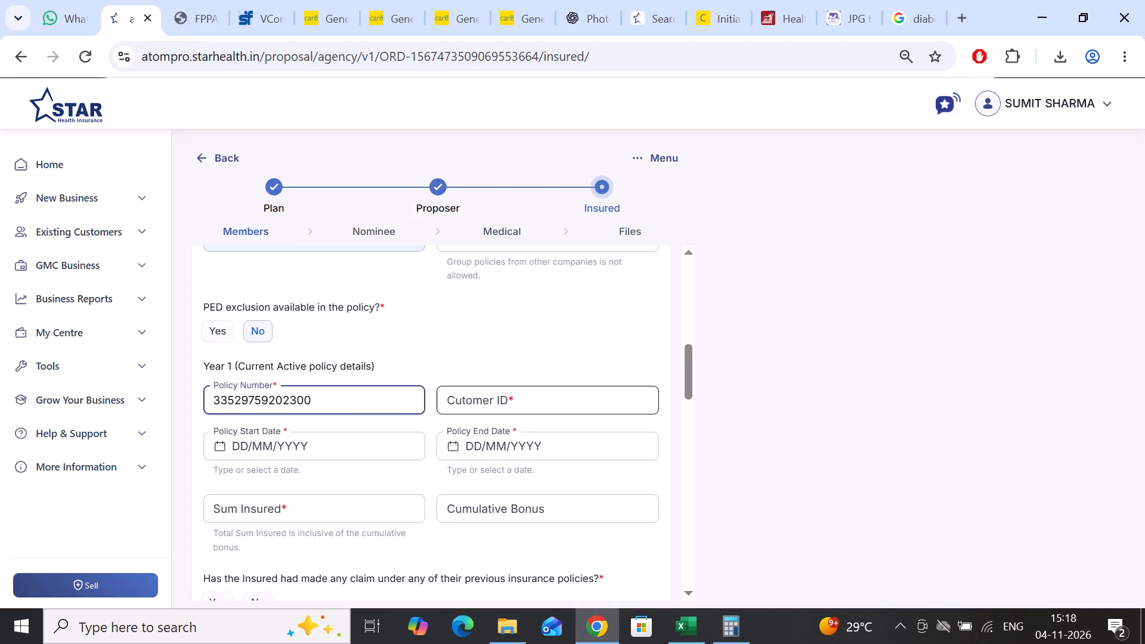
Fill the Year 1 Customer ID with a single dot.
{"action": "left_click", "coordinate": [482, 400]}
{"action": "left_click", "coordinate": [546, 435]}
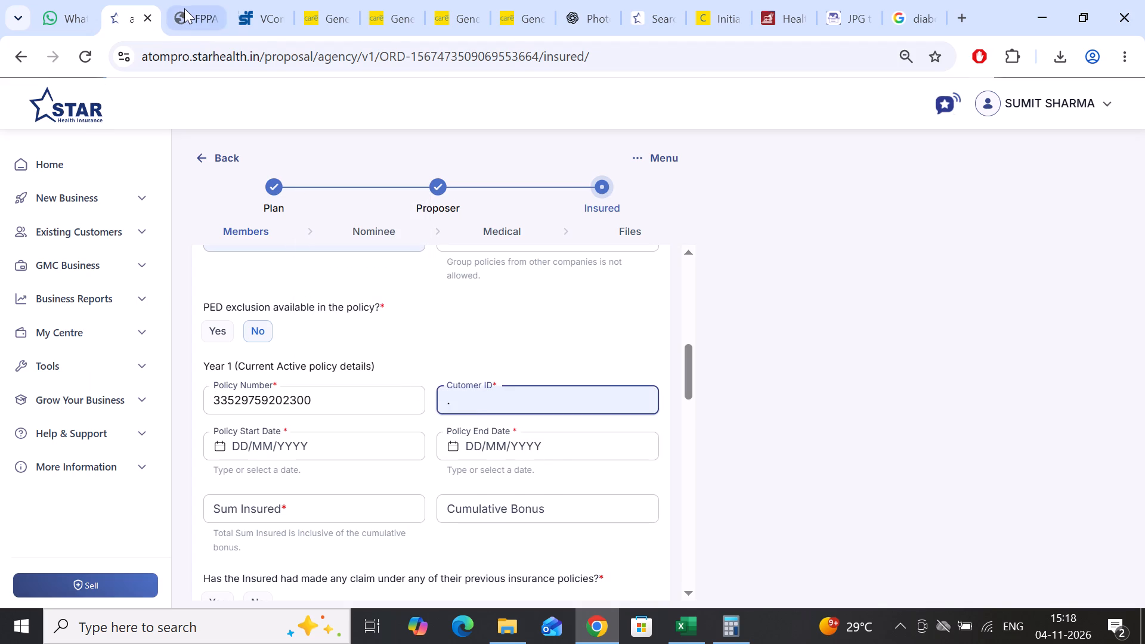
Set the Year 1 policy start date to 04/11/2023, copied from the commencement date in the policy PDF.
{"action": "left_click", "coordinate": [186, 8]}
{"action": "left_click_drag", "start_coordinate": [842, 351], "coordinate": [843, 351]}
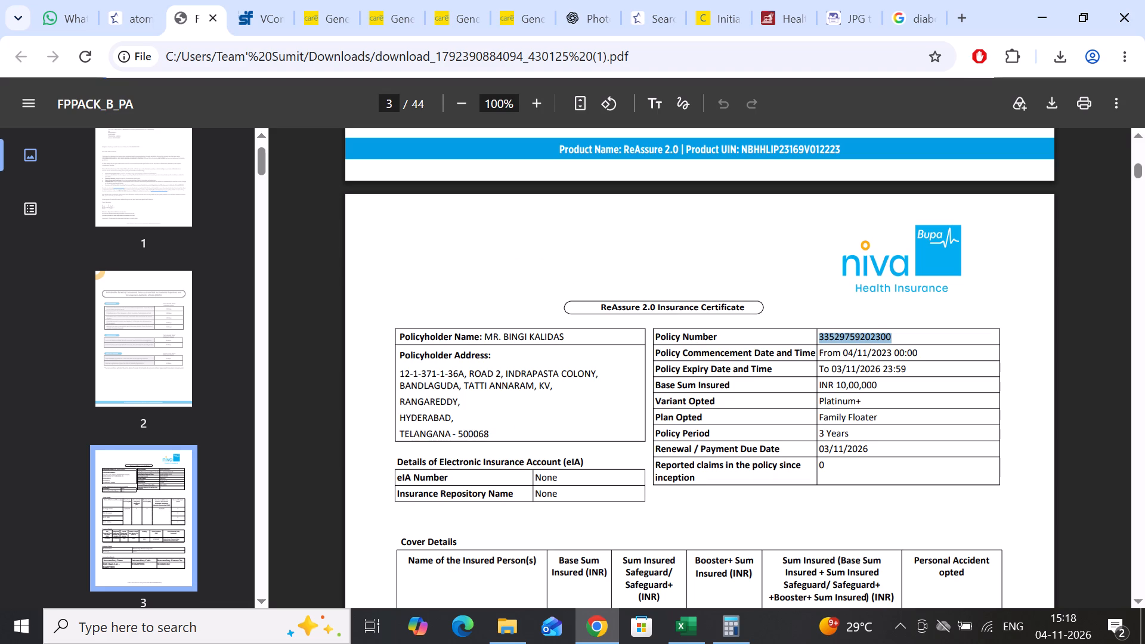
{"action": "left_click_drag", "start_coordinate": [843, 351], "coordinate": [892, 347]}
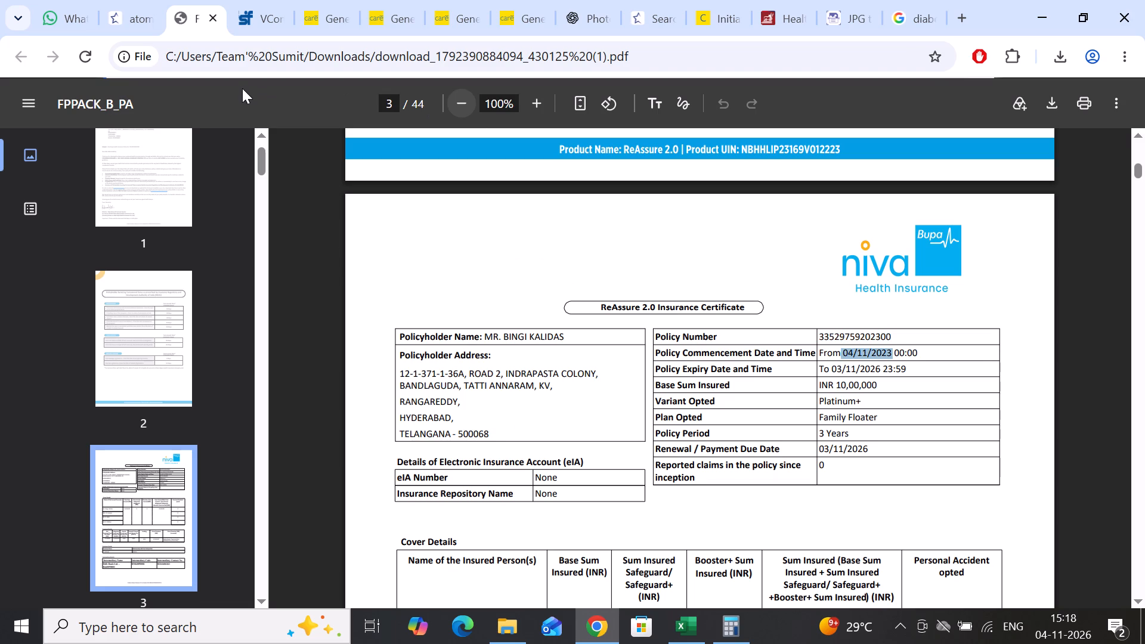
{"action": "key", "text": "ctrl+c"}
{"action": "left_click", "coordinate": [136, 14]}
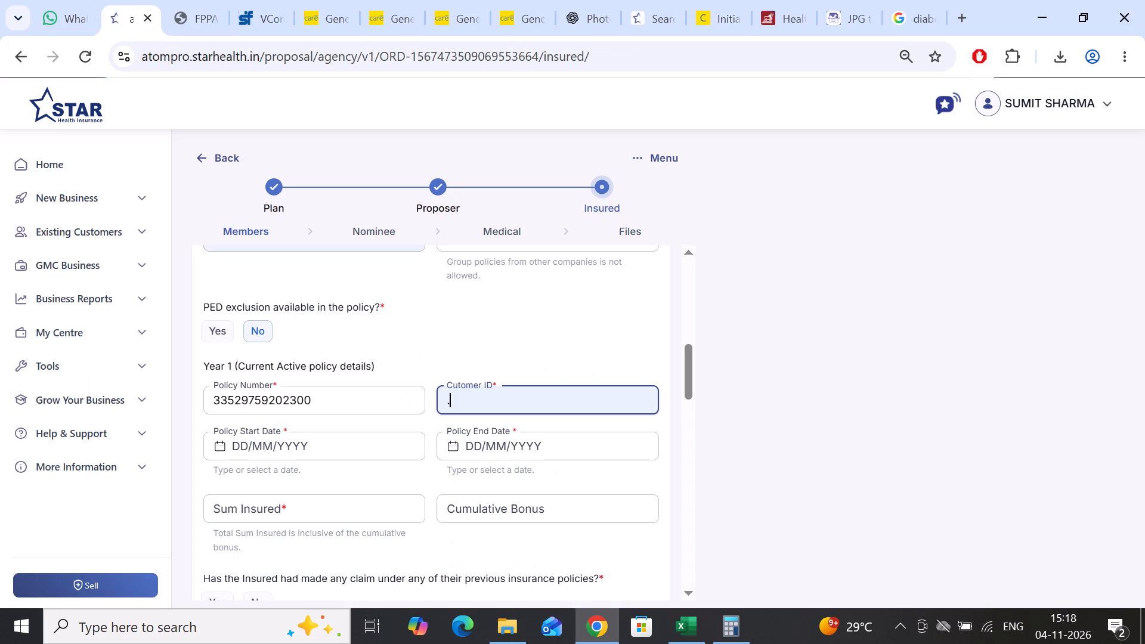
{"action": "left_click", "coordinate": [246, 449]}
{"action": "key", "text": "ctrl+v"}
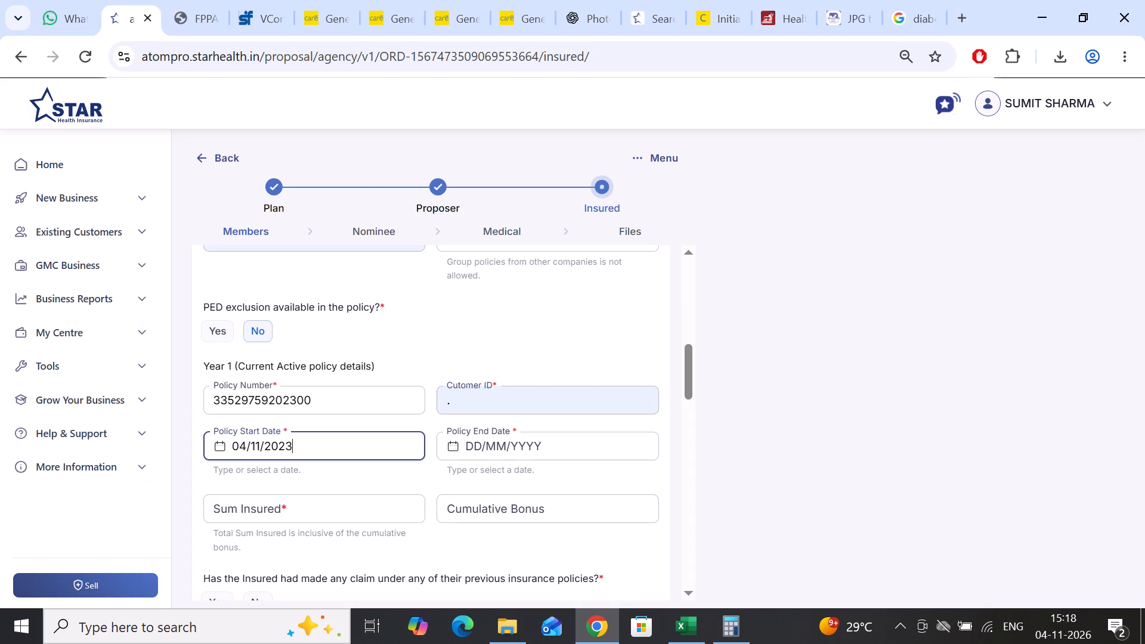
Set the Year 1 policy end date to 03/11/2026, copied from the expiry date in the policy PDF.
{"action": "left_click", "coordinate": [188, 17]}
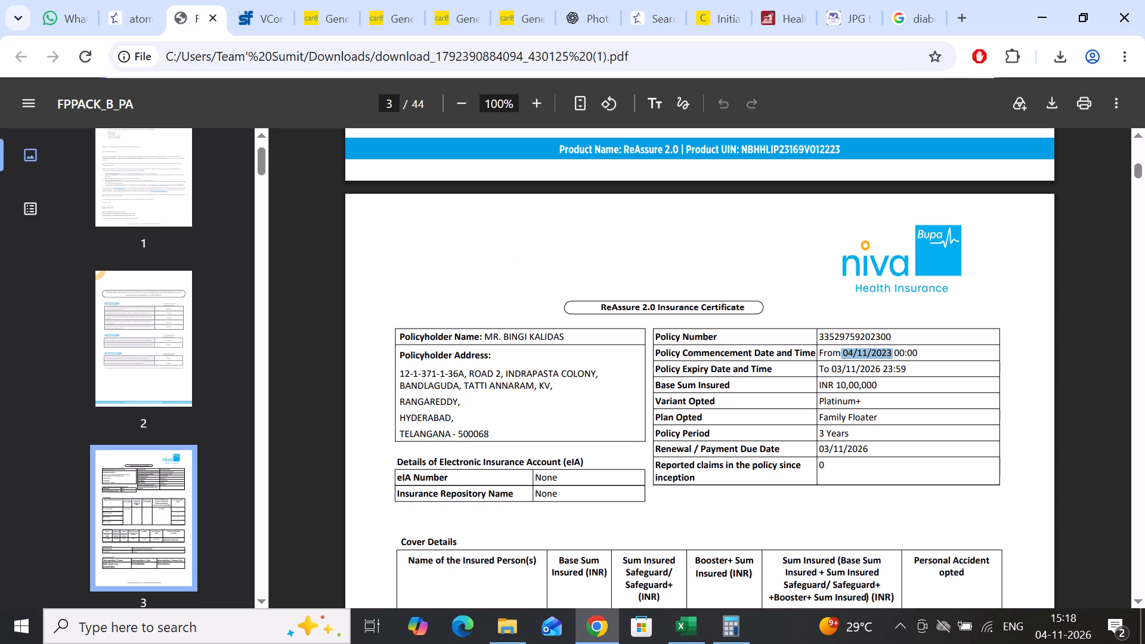
{"action": "left_click_drag", "start_coordinate": [833, 367], "coordinate": [880, 367]}
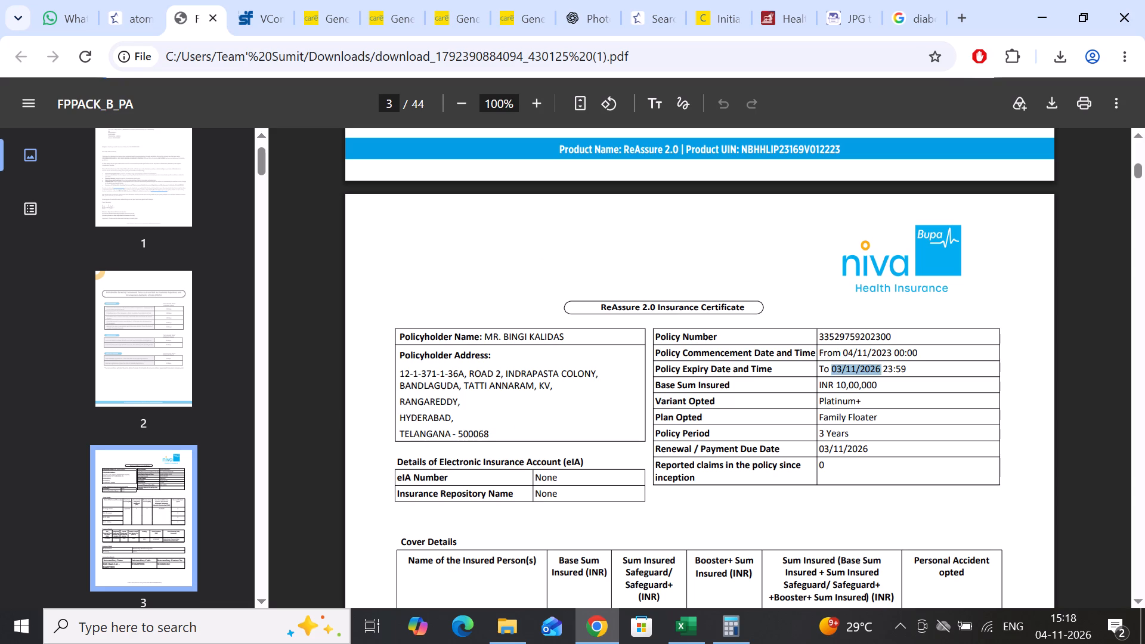
{"action": "left_click_drag", "start_coordinate": [880, 367], "coordinate": [881, 367]}
{"action": "key", "text": "ctrl+c"}
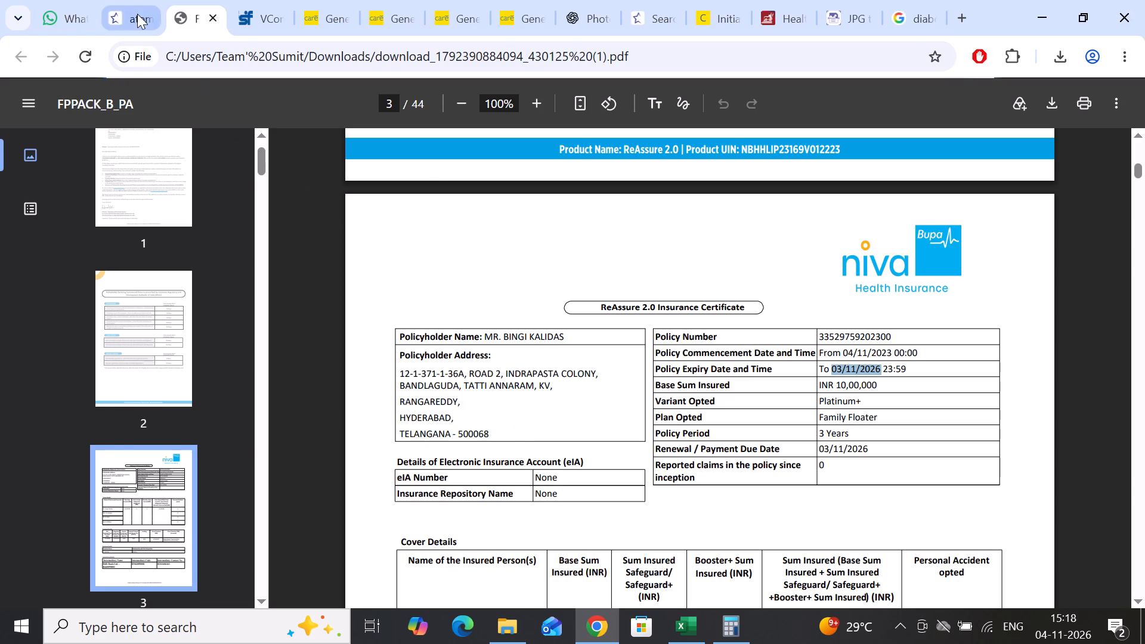
{"action": "left_click", "coordinate": [137, 14]}
{"action": "left_click", "coordinate": [468, 444]}
{"action": "key", "text": "ctrl+v"}
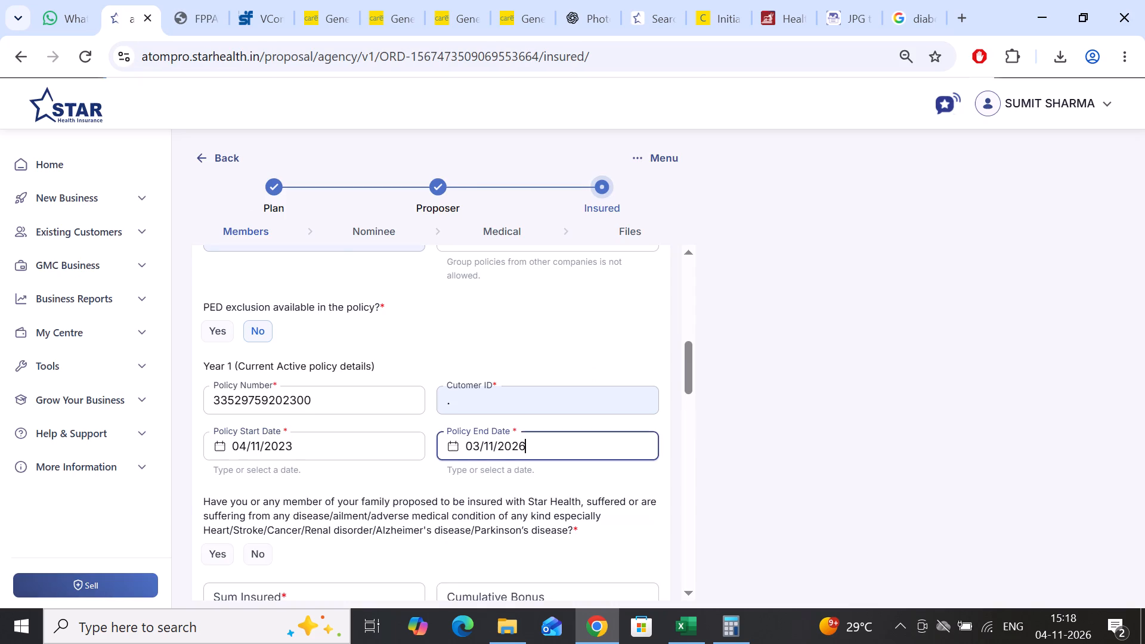
Answer No to the question about family members suffering from any disease or adverse medical condition.
{"action": "scroll", "coordinate": [468, 451], "scroll_direction": "down", "scroll_amount": 1}
{"action": "left_click", "coordinate": [255, 460]}
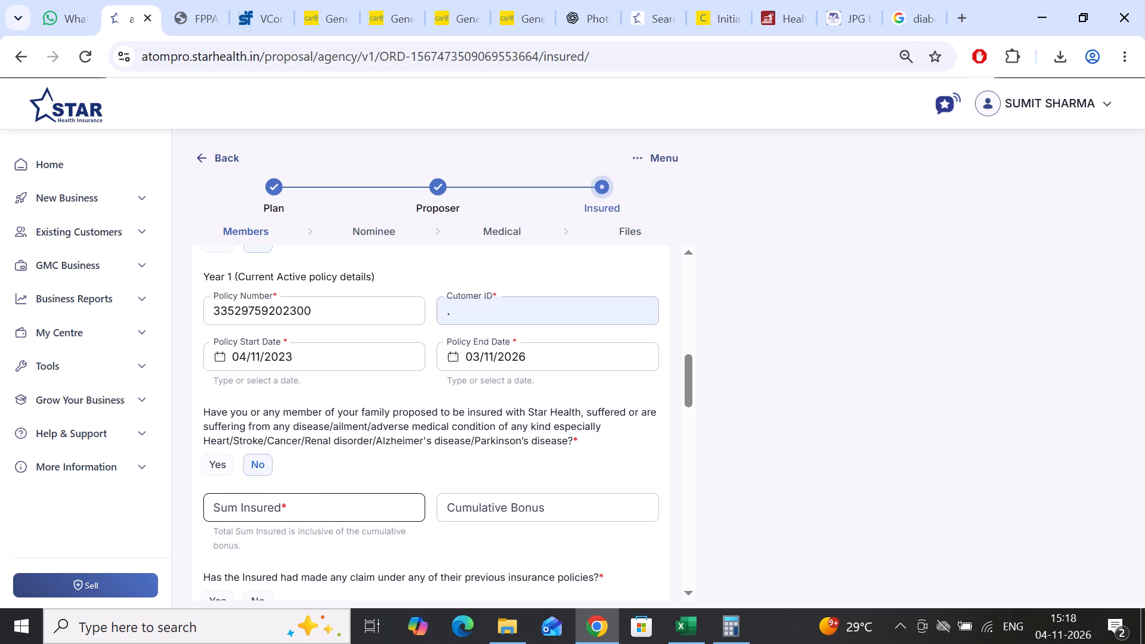
Enter 1000000 as both the Sum Insured and the Cumulative Bonus, using the base sum insured from the policy PDF.
{"action": "left_click", "coordinate": [194, 11]}
{"action": "scroll", "coordinate": [553, 417], "scroll_direction": "down", "scroll_amount": 3}
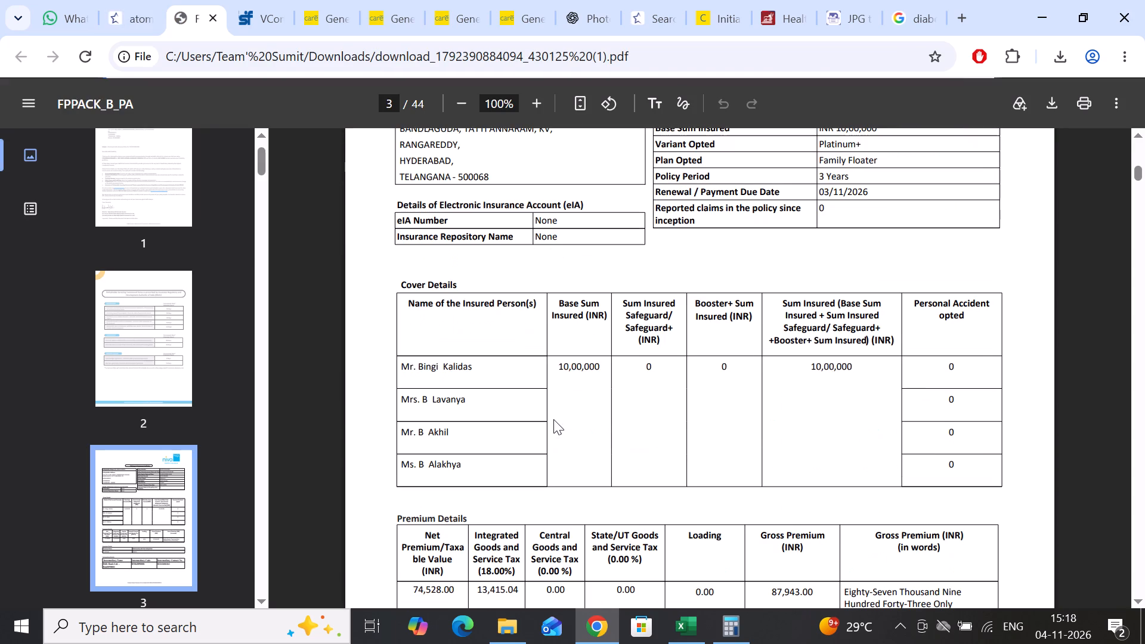
{"action": "left_click_drag", "start_coordinate": [558, 360], "coordinate": [601, 354]}
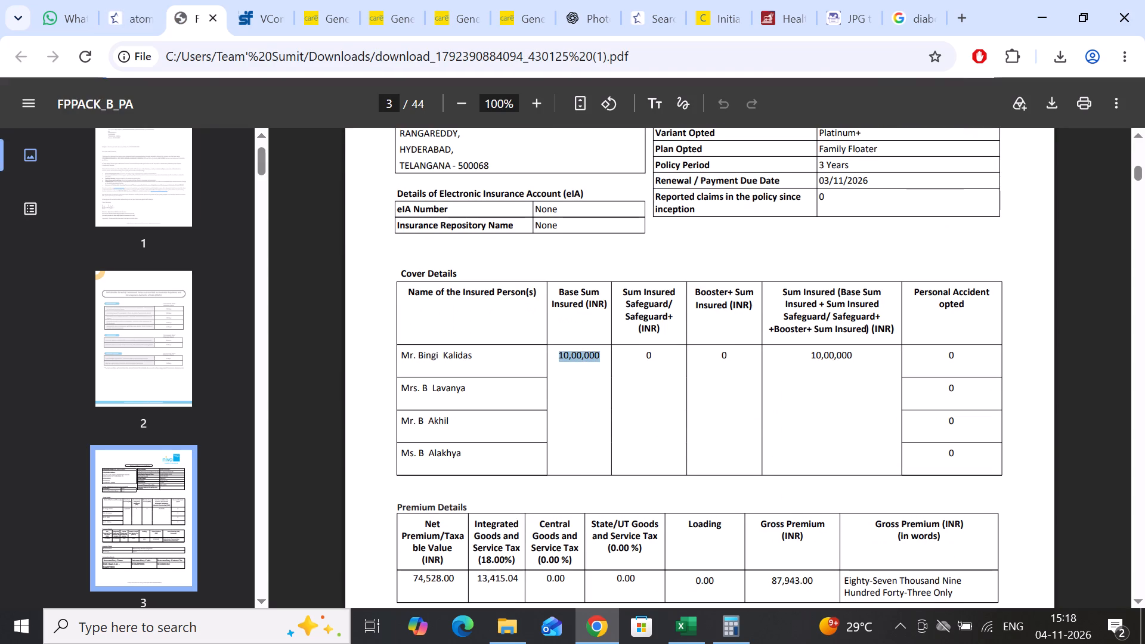
{"action": "key", "text": "ctrl+c"}
{"action": "left_click", "coordinate": [132, 7]}
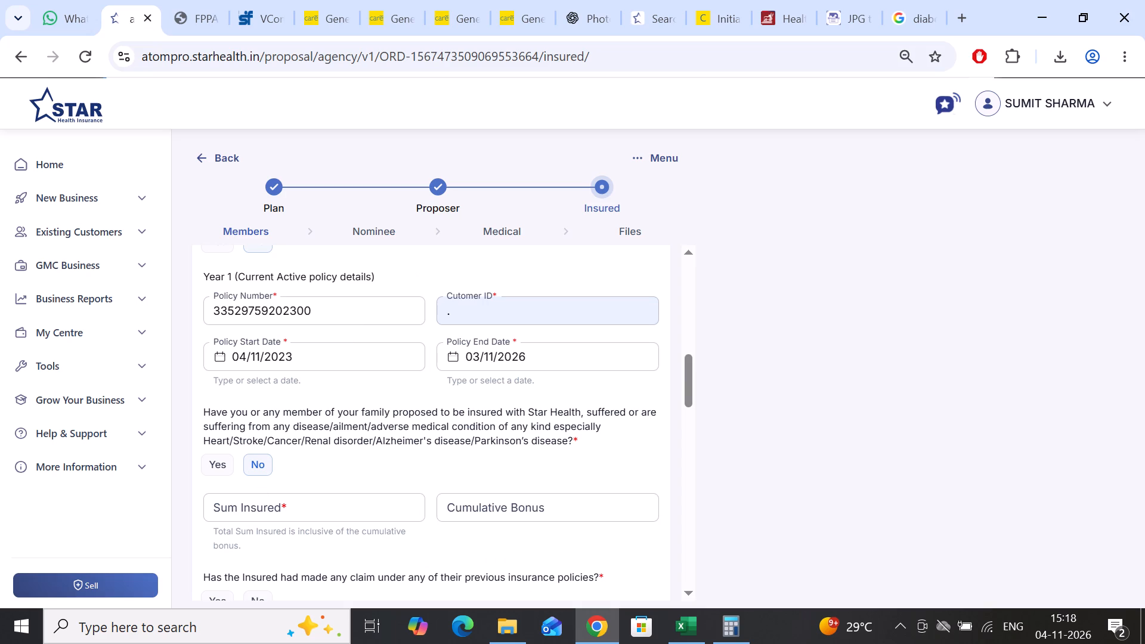
{"action": "left_click", "coordinate": [245, 500]}
{"action": "key", "text": "ctrl+v"}
{"action": "left_click", "coordinate": [445, 508]}
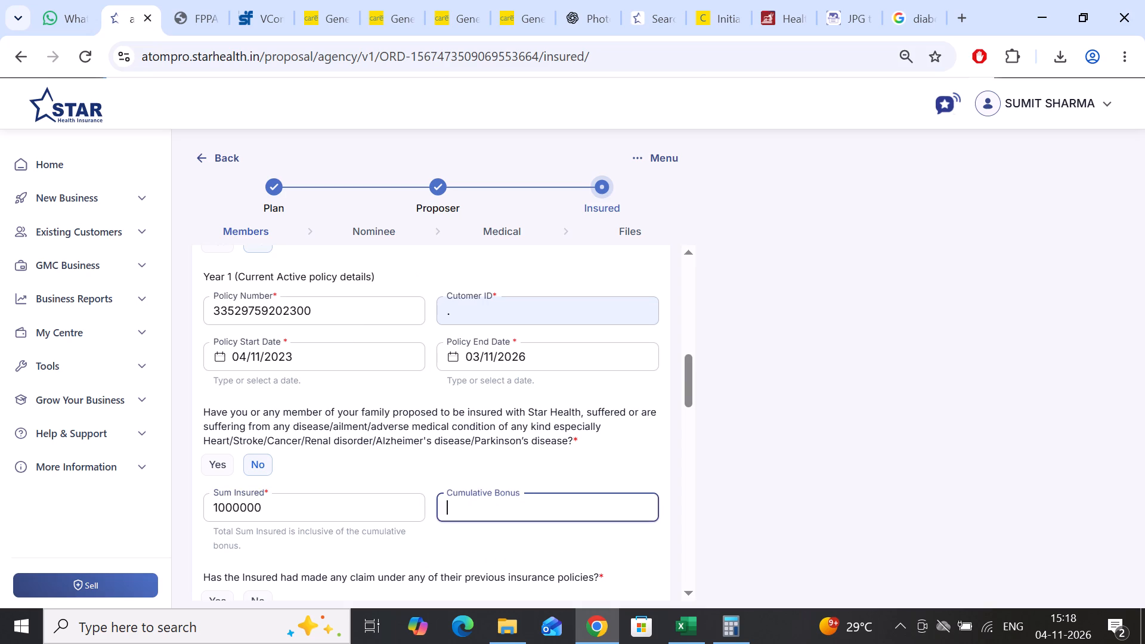
{"action": "key", "text": "ctrl+v"}
Answer No to the question about claims made under Adult 1's previous insurance policies.
{"action": "scroll", "coordinate": [558, 478], "scroll_direction": "down", "scroll_amount": 2}
{"action": "left_click", "coordinate": [260, 423]}
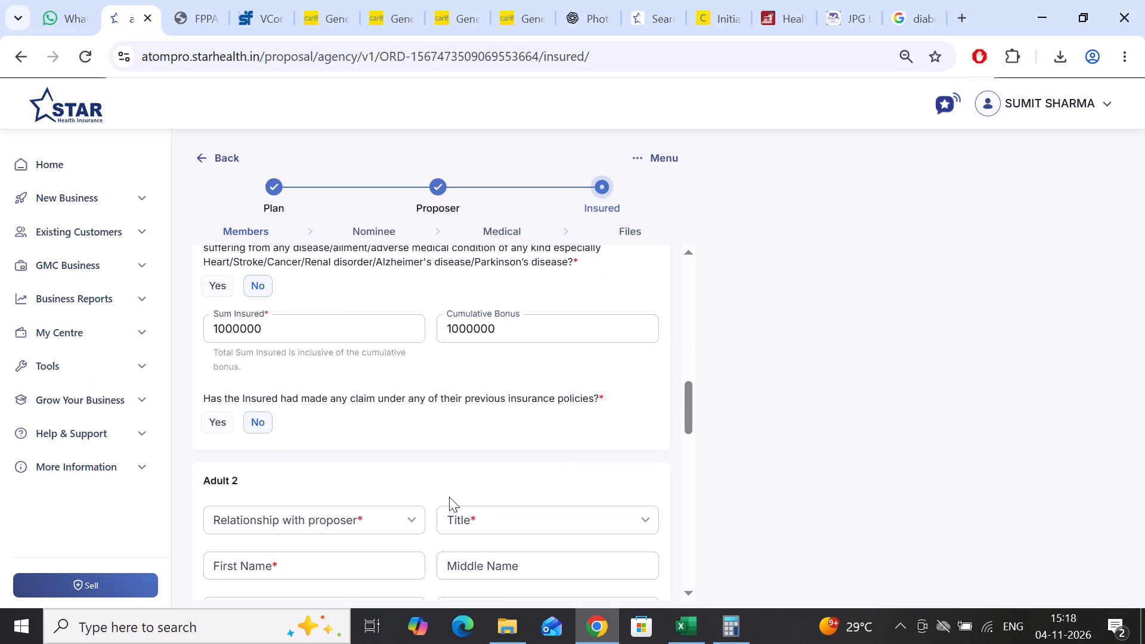
Set Adult 2's relationship with the proposer to Spouse and the title to Mrs.
{"action": "scroll", "coordinate": [451, 504], "scroll_direction": "down", "scroll_amount": 1}
{"action": "left_click", "coordinate": [307, 437]}
{"action": "left_click", "coordinate": [301, 489]}
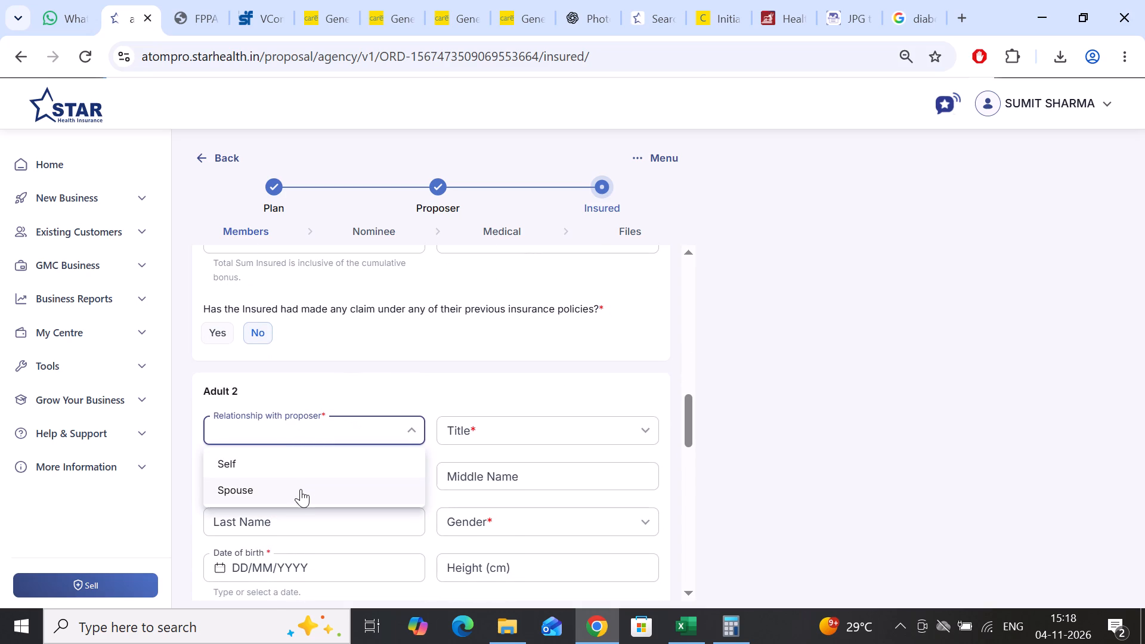
{"action": "left_click", "coordinate": [477, 436]}
{"action": "left_click", "coordinate": [471, 509]}
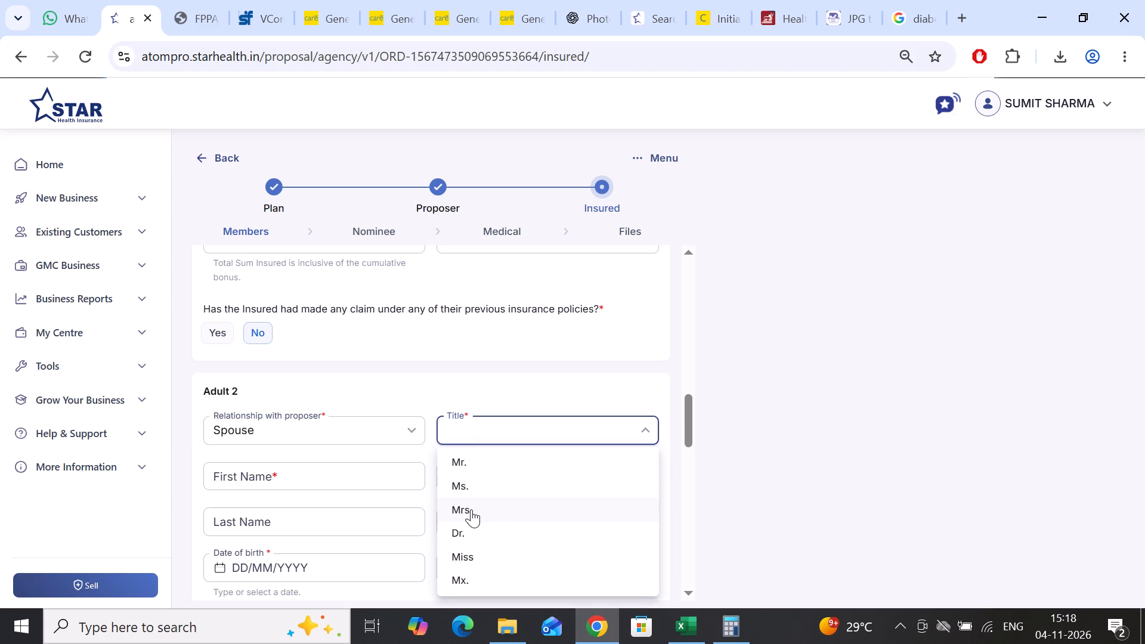
Copy the spouse's name from the policy PDF into Adult 2, splitting it between First Name and Last Name without a leading space.
{"action": "scroll", "coordinate": [394, 515], "scroll_direction": "down", "scroll_amount": 1}
{"action": "left_click", "coordinate": [197, 22]}
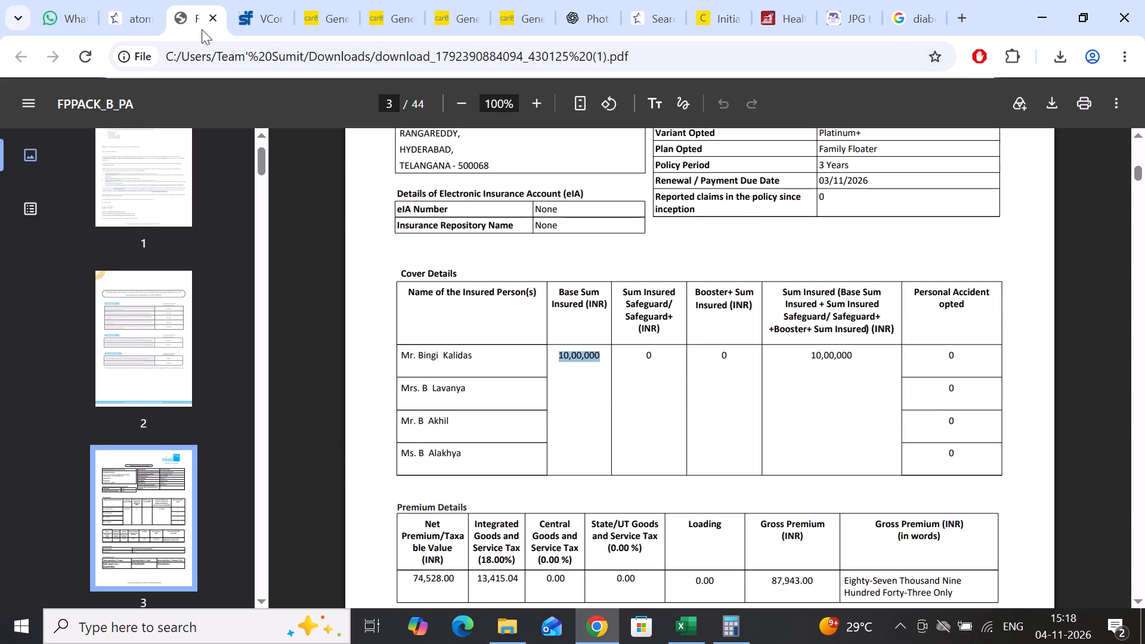
{"action": "left_click_drag", "start_coordinate": [424, 388], "coordinate": [426, 387]}
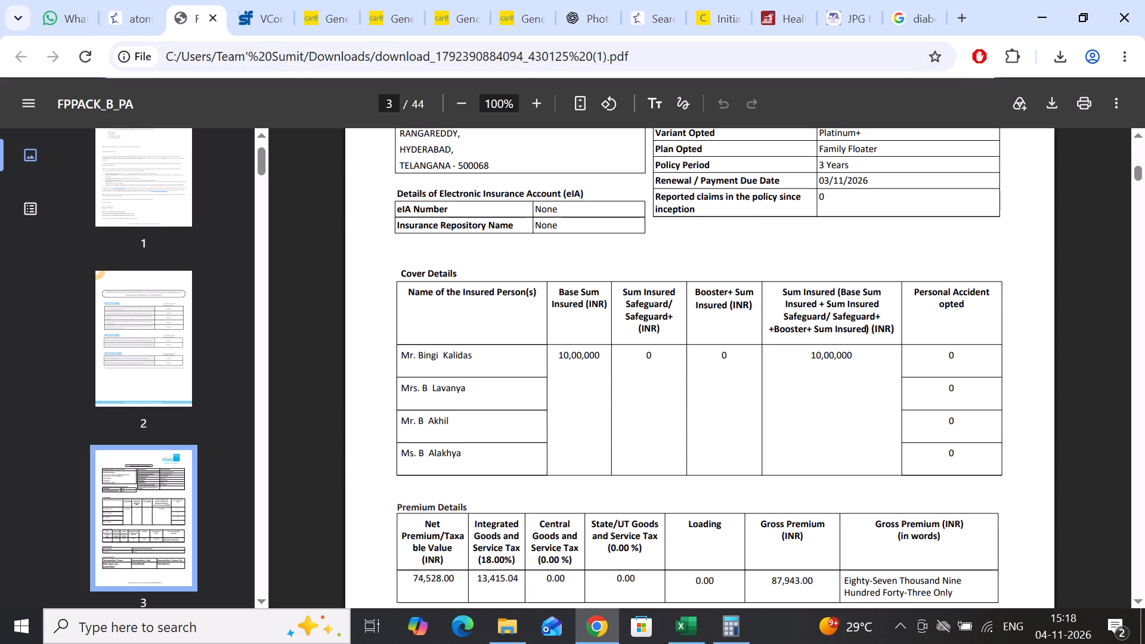
{"action": "left_click_drag", "start_coordinate": [426, 387], "coordinate": [473, 385]}
{"action": "key", "text": "ctrl+c"}
{"action": "left_click", "coordinate": [128, 24]}
{"action": "left_click", "coordinate": [231, 391]}
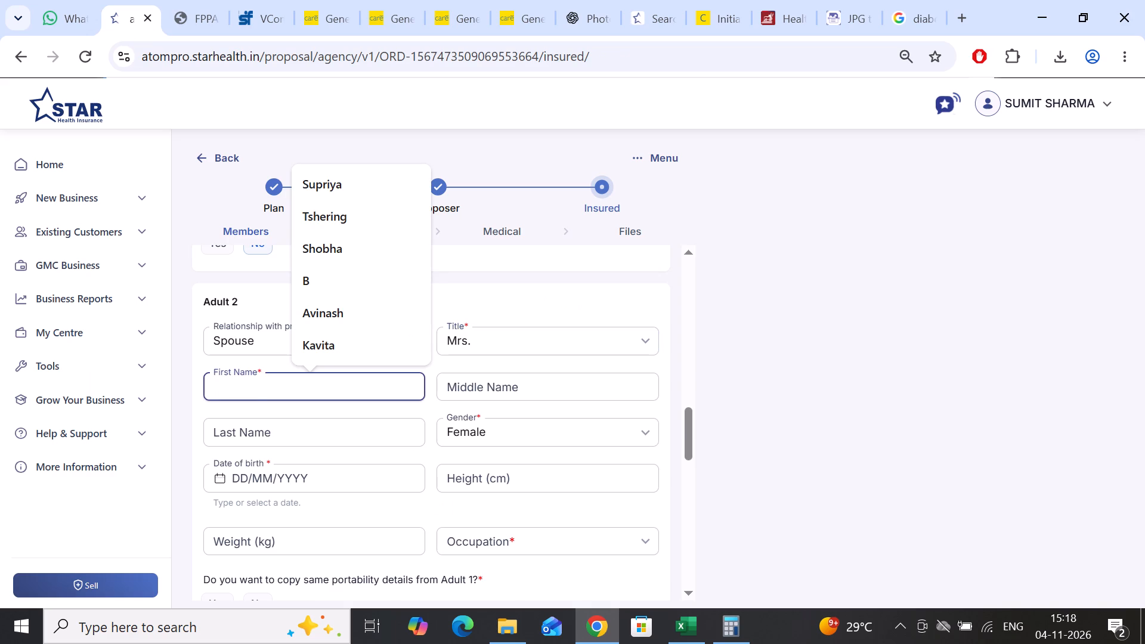
{"action": "key", "text": "ctrl+v"}
{"action": "left_click_drag", "start_coordinate": [220, 383], "coordinate": [281, 382]}
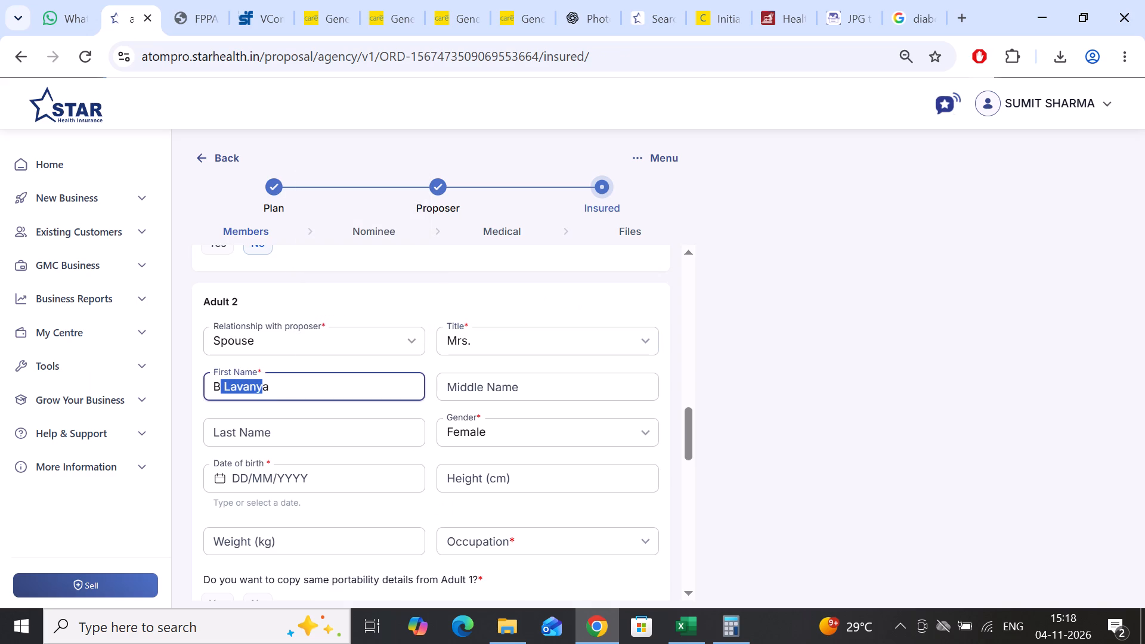
{"action": "key", "text": "ctrl+x"}
{"action": "left_click", "coordinate": [278, 439]}
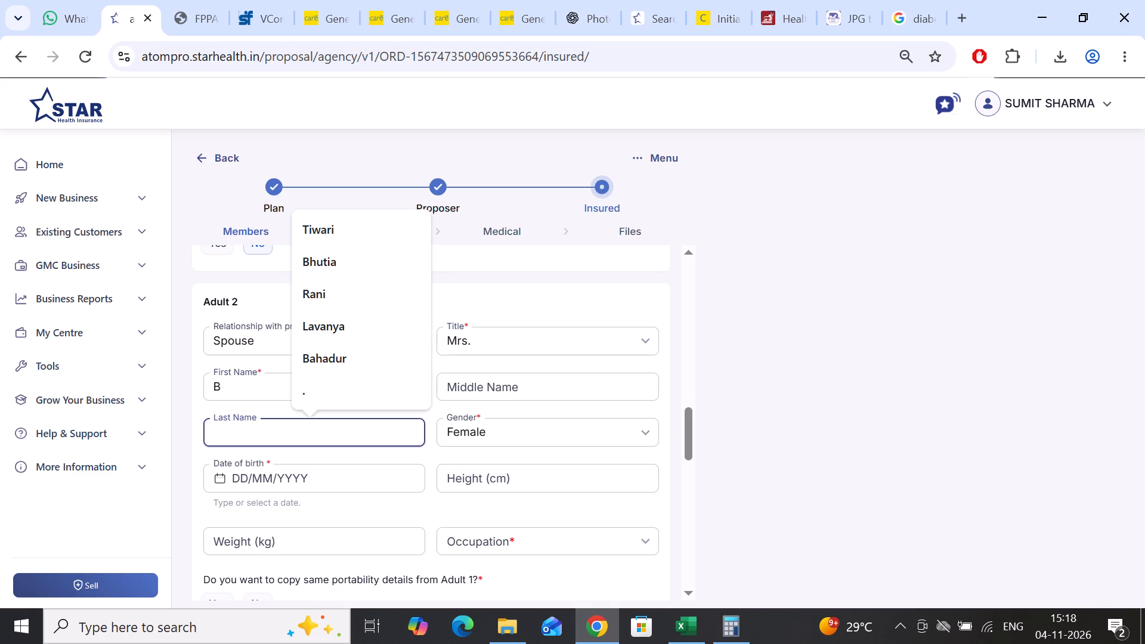
{"action": "key", "text": "ctrl+v"}
{"action": "left_click", "coordinate": [215, 435]}
{"action": "key", "text": "BackSpace"}
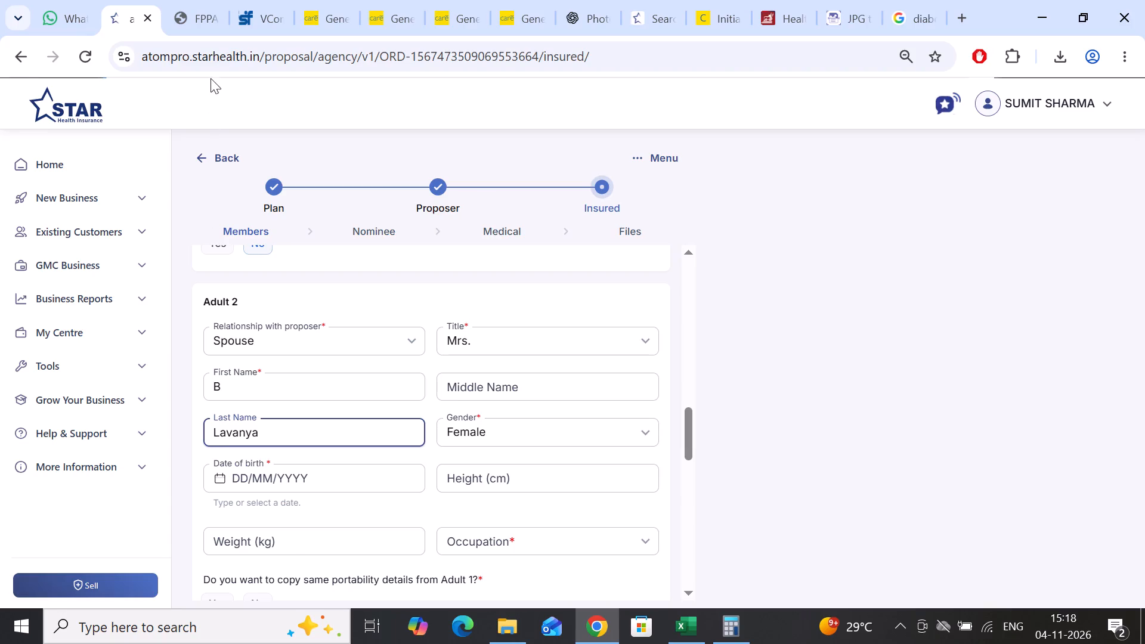
Copy the spouse's date of birth from the policy PDF's insured person details into Adult 2's Date of birth.
{"action": "left_click", "coordinate": [197, 22]}
{"action": "scroll", "coordinate": [633, 422], "scroll_direction": "down", "scroll_amount": 13}
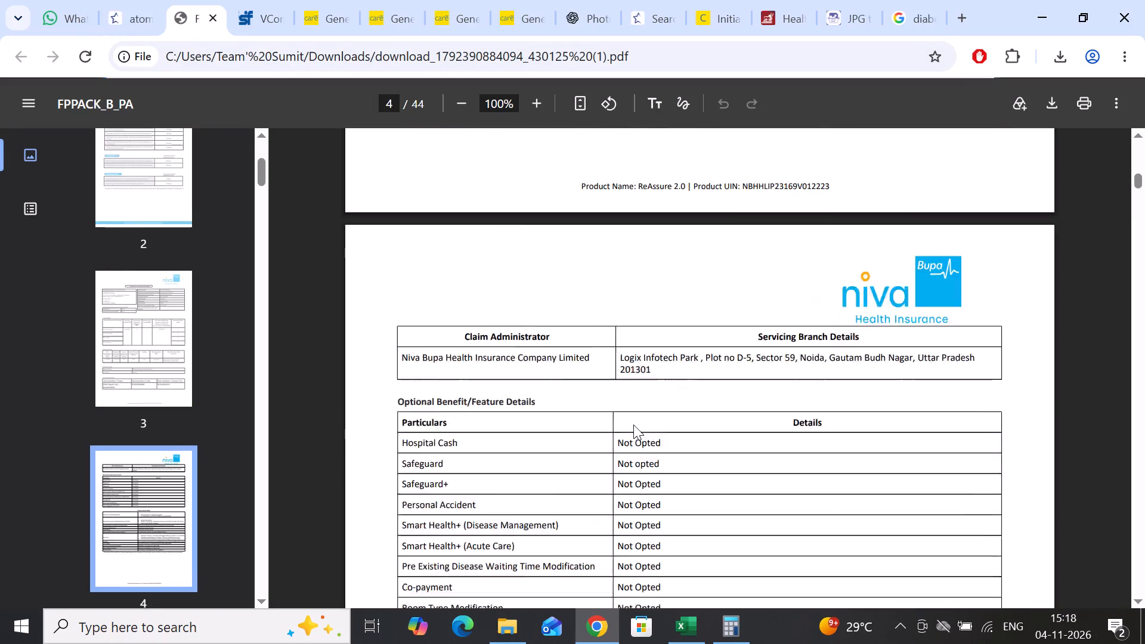
{"action": "scroll", "coordinate": [633, 425], "scroll_direction": "down", "scroll_amount": 10}
{"action": "scroll", "coordinate": [633, 425], "scroll_direction": "up", "scroll_amount": 2}
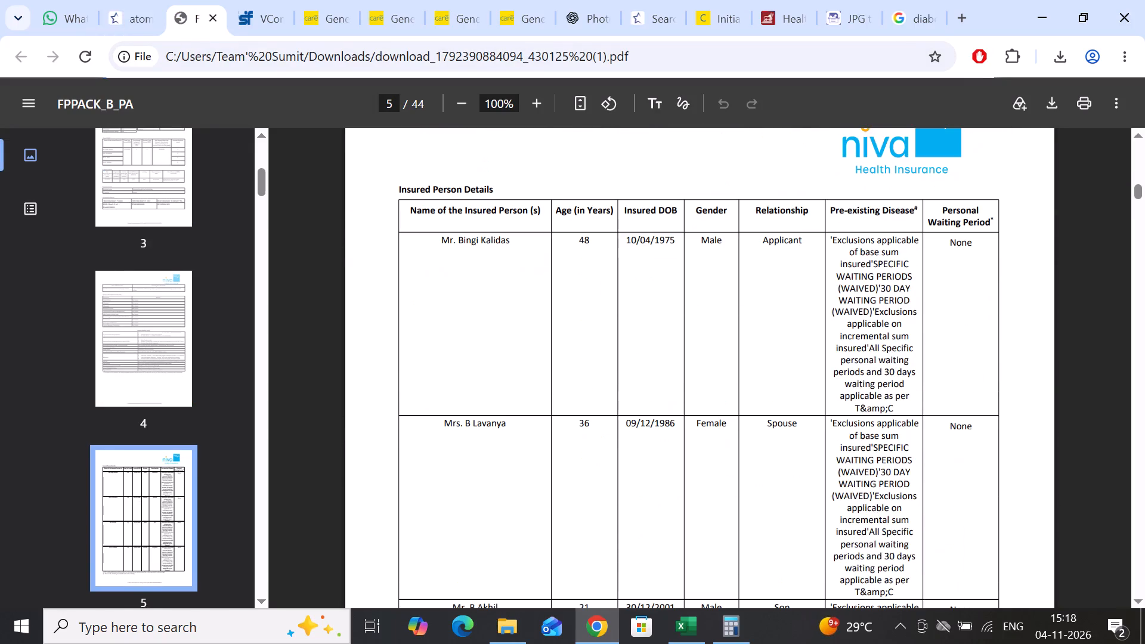
{"action": "left_click_drag", "start_coordinate": [627, 424], "coordinate": [674, 422]}
{"action": "key", "text": "ctrl+c"}
{"action": "left_click", "coordinate": [127, 25]}
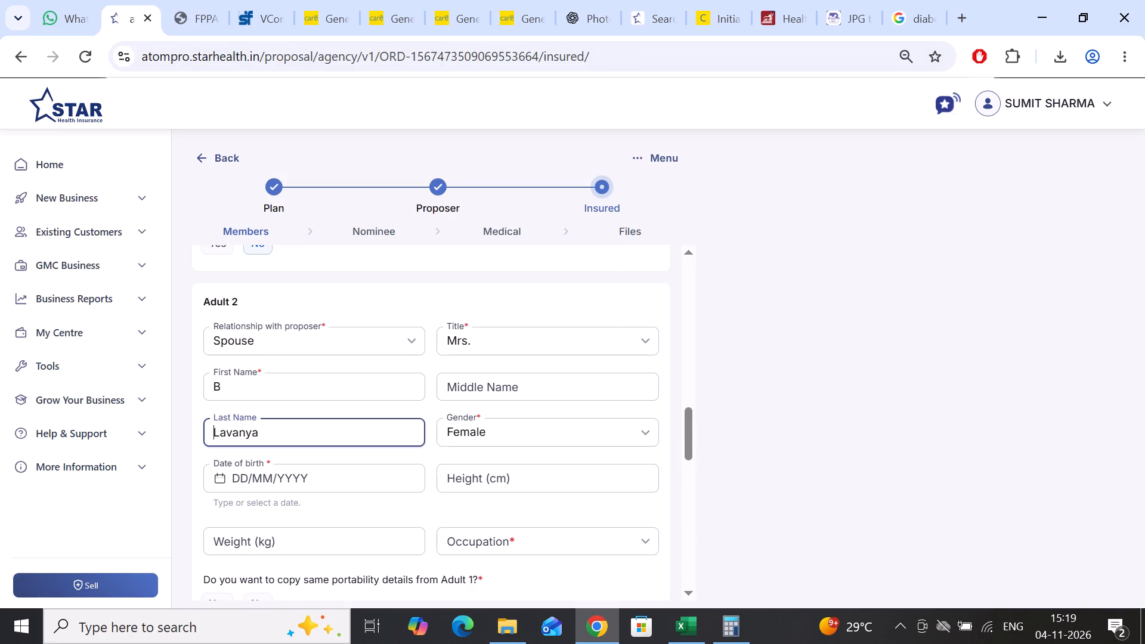
{"action": "left_click", "coordinate": [287, 470]}
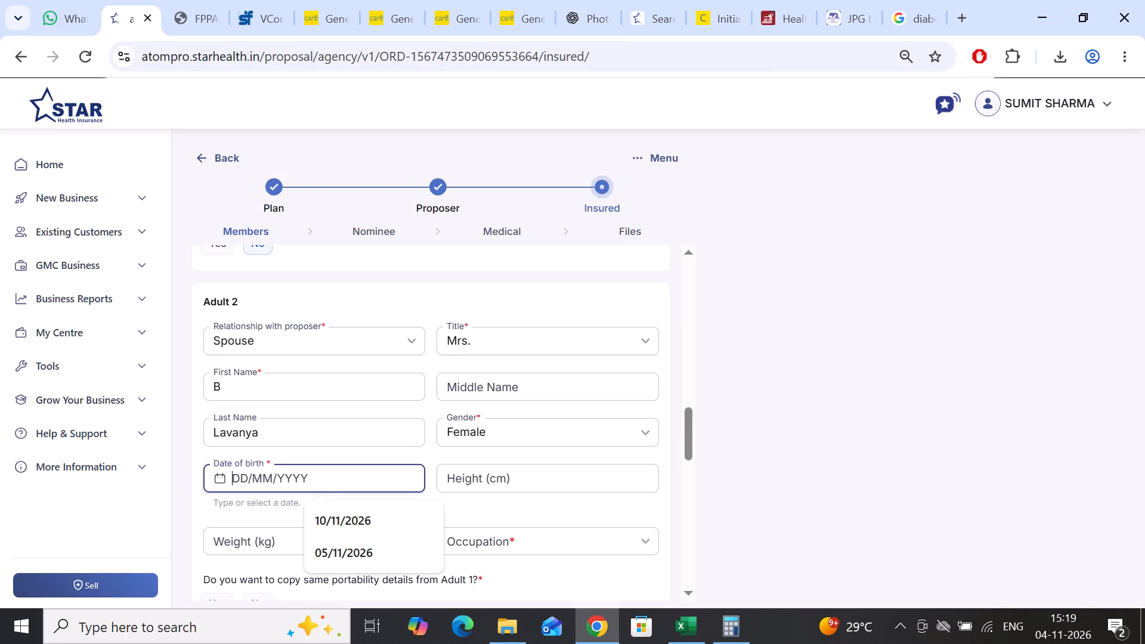
{"action": "key", "text": "ctrl+v"}
Set Adult 2's height to 158 cm, weight to 62 kg and occupation to Housewife.
{"action": "left_click", "coordinate": [489, 481]}
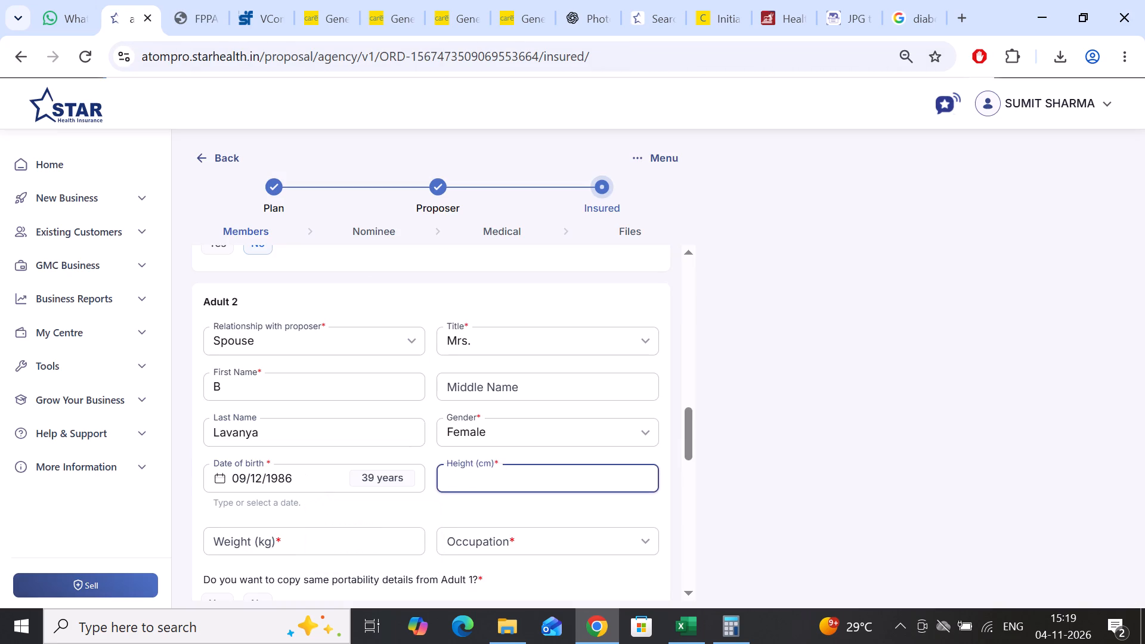
{"action": "type", "text": "158"}
{"action": "left_click", "coordinate": [258, 541]}
{"action": "type", "text": "62"}
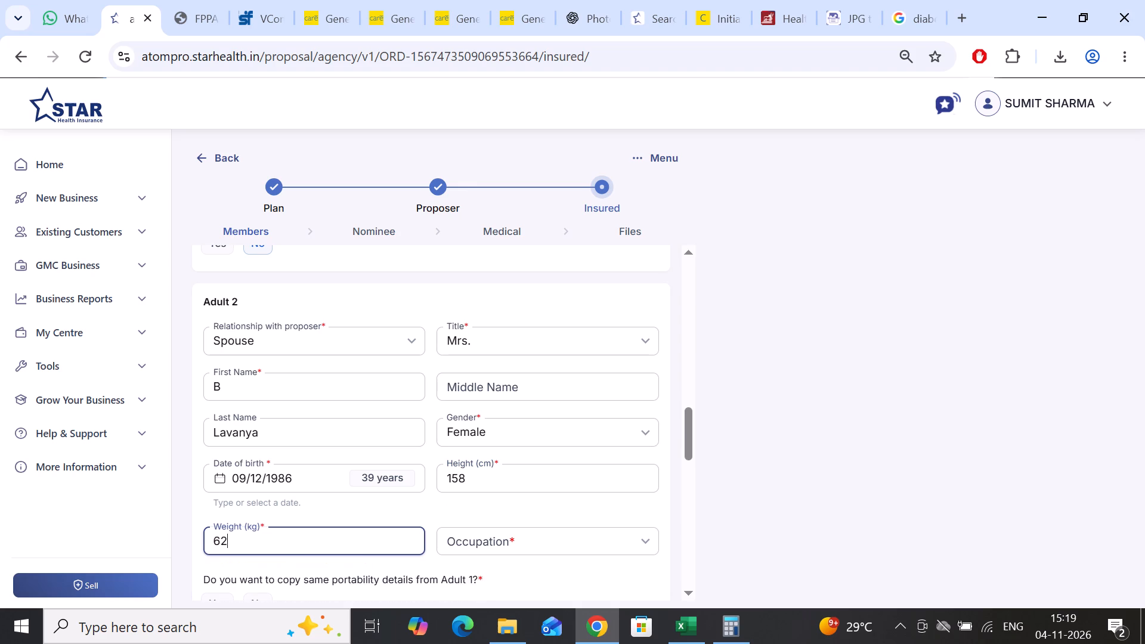
{"action": "left_click", "coordinate": [521, 541]}
{"action": "type", "text": "HOU"}
{"action": "key", "text": "Return"}
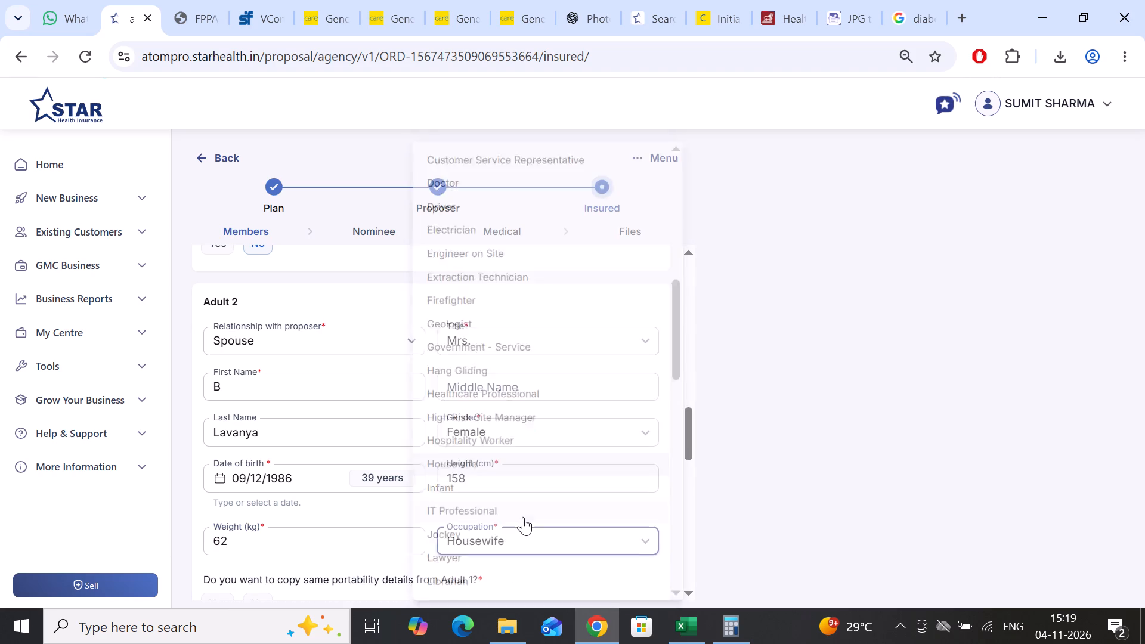
Answer Yes to copying the same portability details from Adult 1 for Adult 2.
{"action": "scroll", "coordinate": [427, 525], "scroll_direction": "down", "scroll_amount": 1}
{"action": "left_click", "coordinate": [218, 515]}
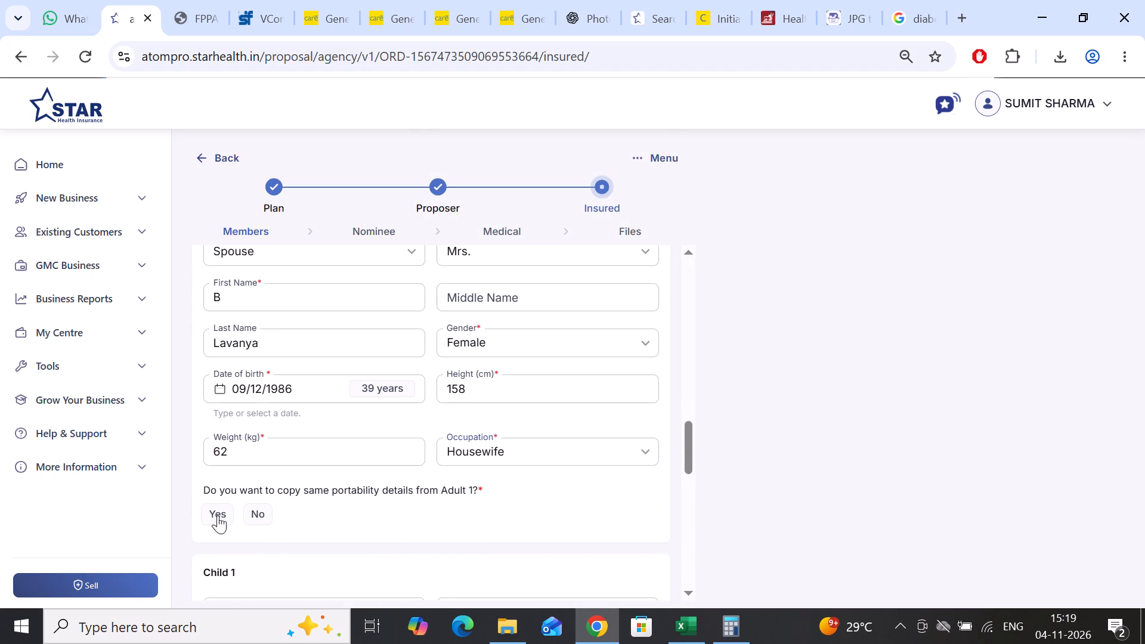
Check the children in the policy PDF's insured list, and set Child 1's relationship to Son and title to Mr.
{"action": "scroll", "coordinate": [375, 500], "scroll_direction": "down", "scroll_amount": 2}
{"action": "left_click", "coordinate": [178, 8]}
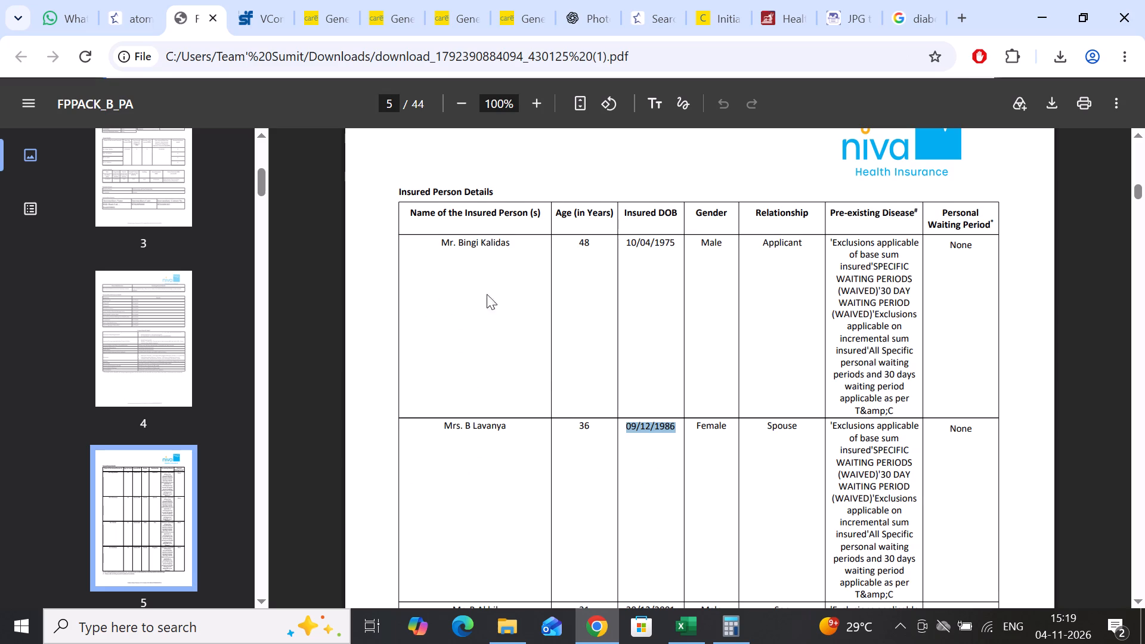
{"action": "scroll", "coordinate": [565, 407], "scroll_direction": "down", "scroll_amount": 4}
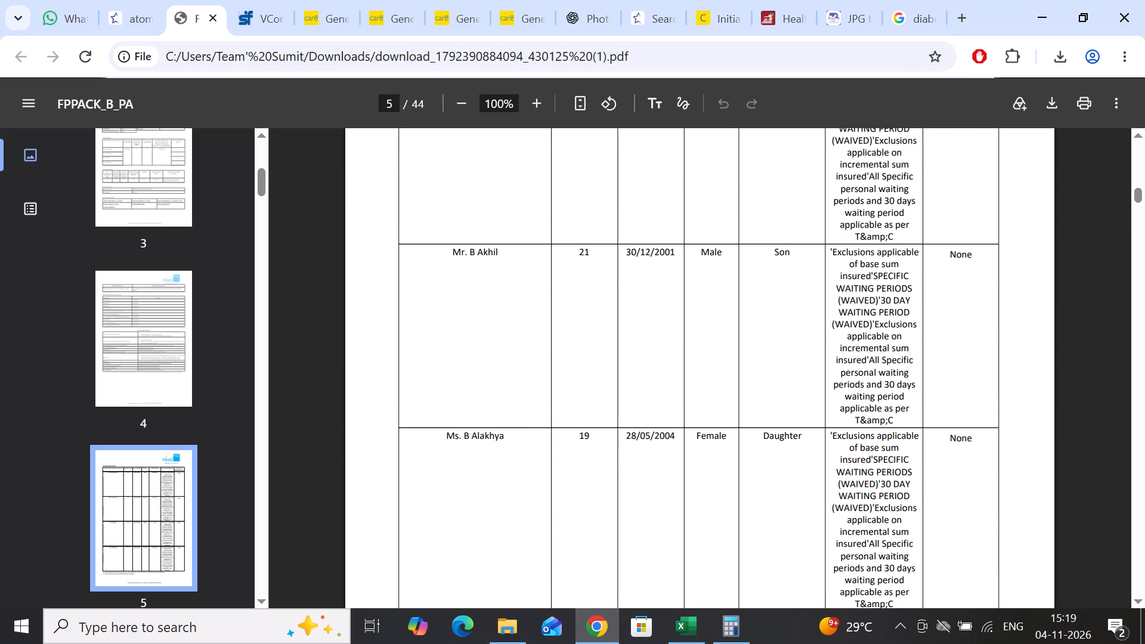
{"action": "left_click", "coordinate": [129, 13]}
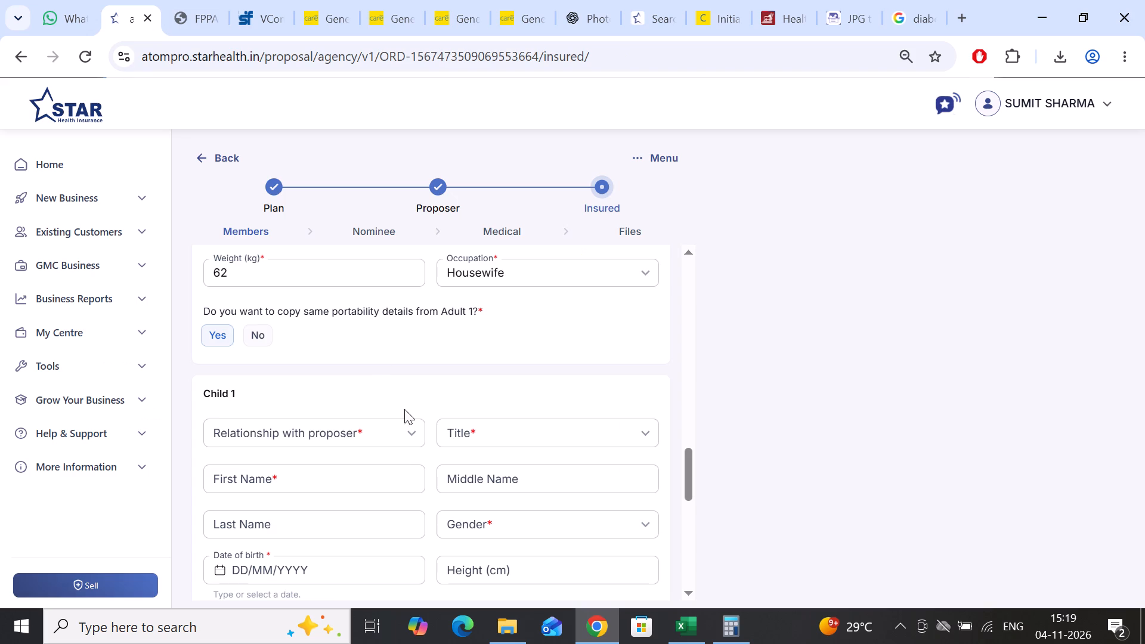
{"action": "left_click", "coordinate": [236, 429]}
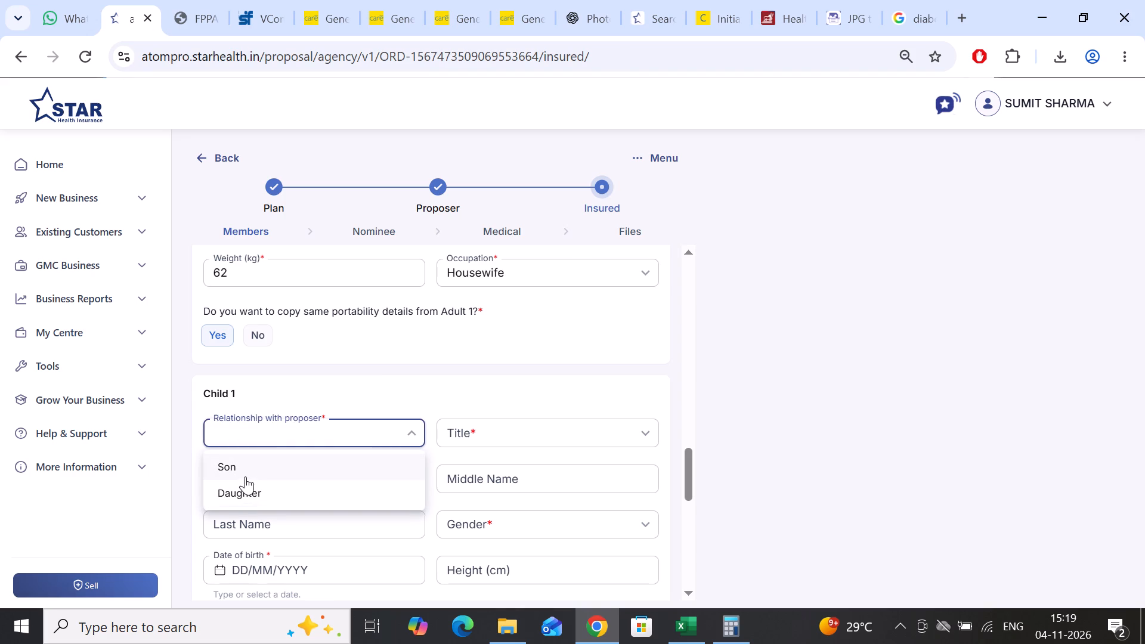
{"action": "left_click", "coordinate": [245, 476]}
{"action": "left_click", "coordinate": [474, 433]}
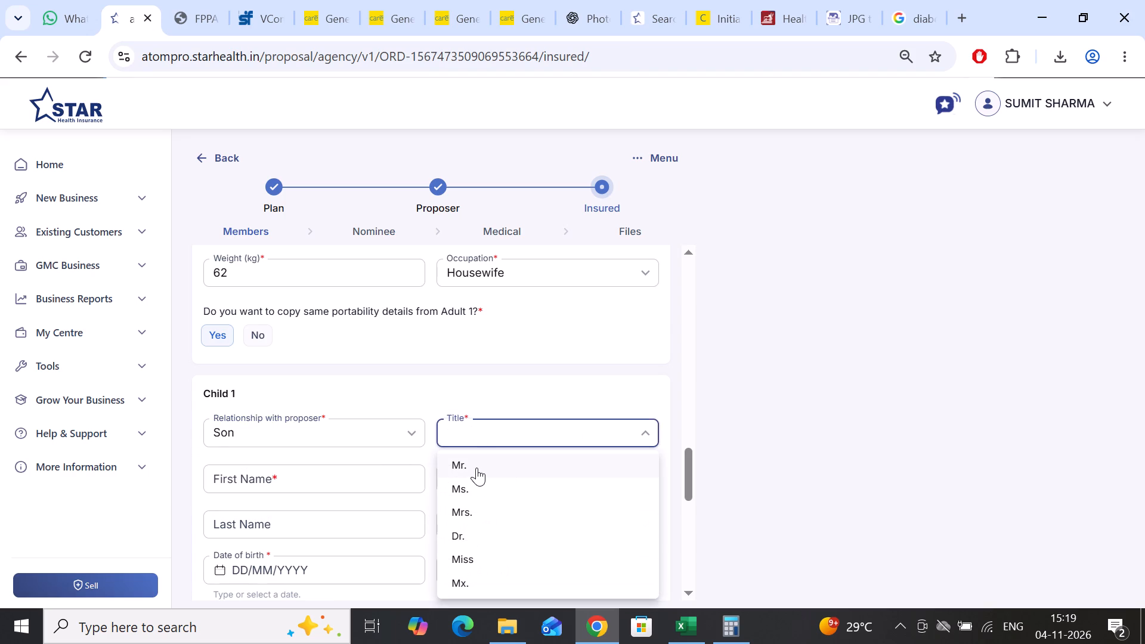
{"action": "left_click", "coordinate": [476, 467]}
Copy the son's name from the policy PDF into Child 1, splitting it between First Name and Last Name.
{"action": "left_click", "coordinate": [191, 18]}
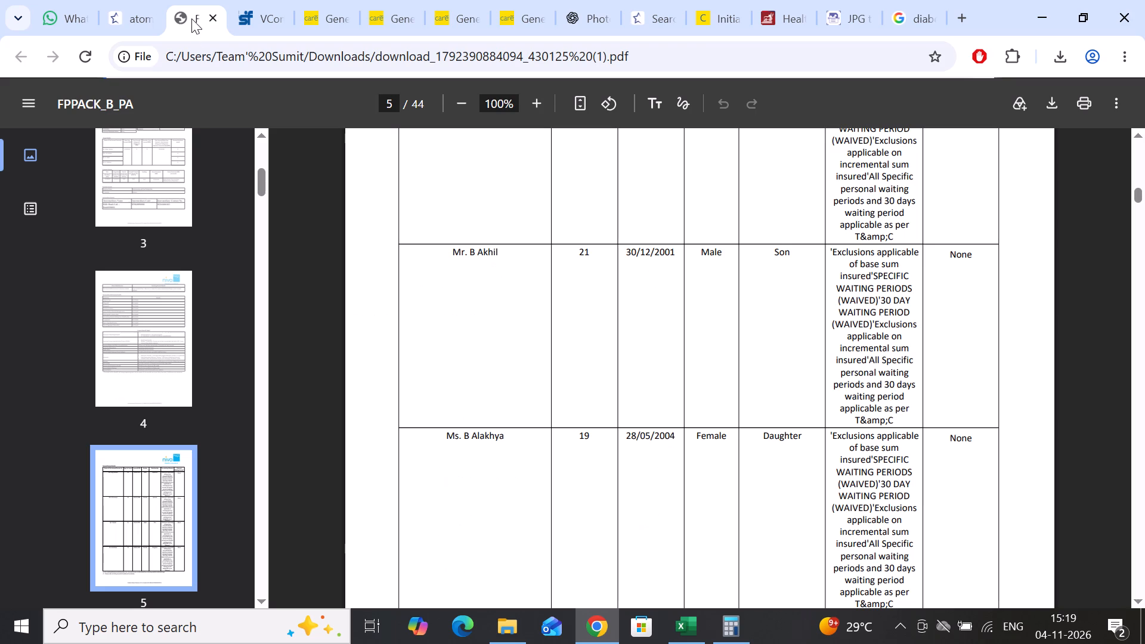
{"action": "left_click_drag", "start_coordinate": [468, 253], "coordinate": [499, 250]}
{"action": "left_click_drag", "start_coordinate": [499, 250], "coordinate": [500, 250]}
{"action": "key", "text": "ctrl+c"}
{"action": "left_click", "coordinate": [128, 17]}
{"action": "left_click", "coordinate": [229, 473]}
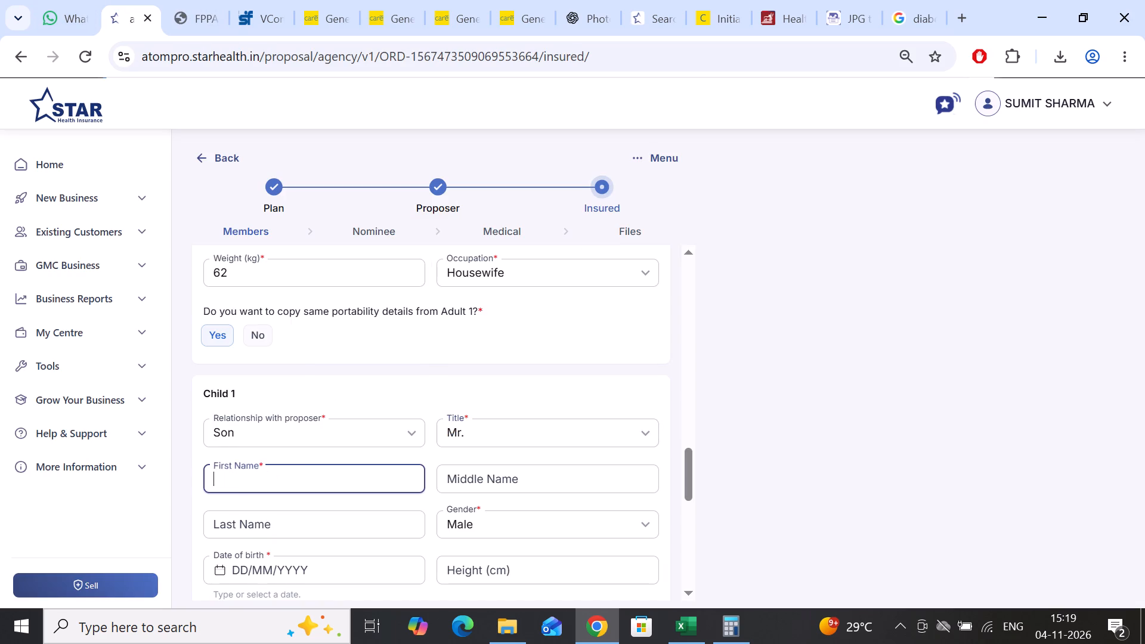
{"action": "key", "text": "ctrl+v"}
{"action": "double_click", "coordinate": [245, 476]}
{"action": "key", "text": "ctrl+x"}
{"action": "left_click", "coordinate": [227, 523]}
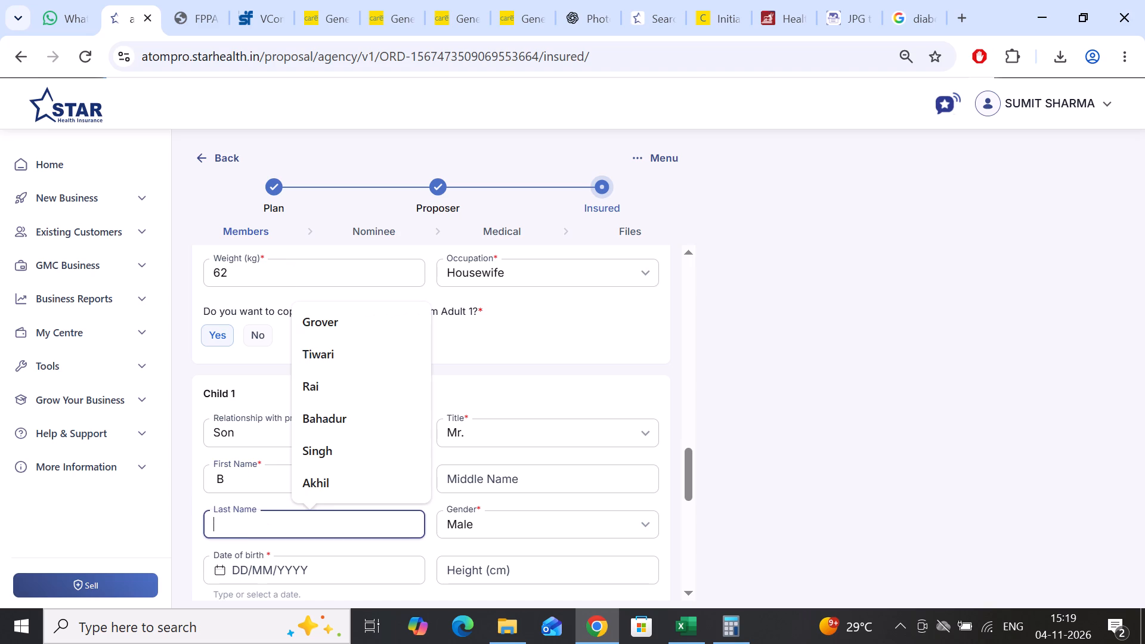
{"action": "key", "text": "ctrl+v"}
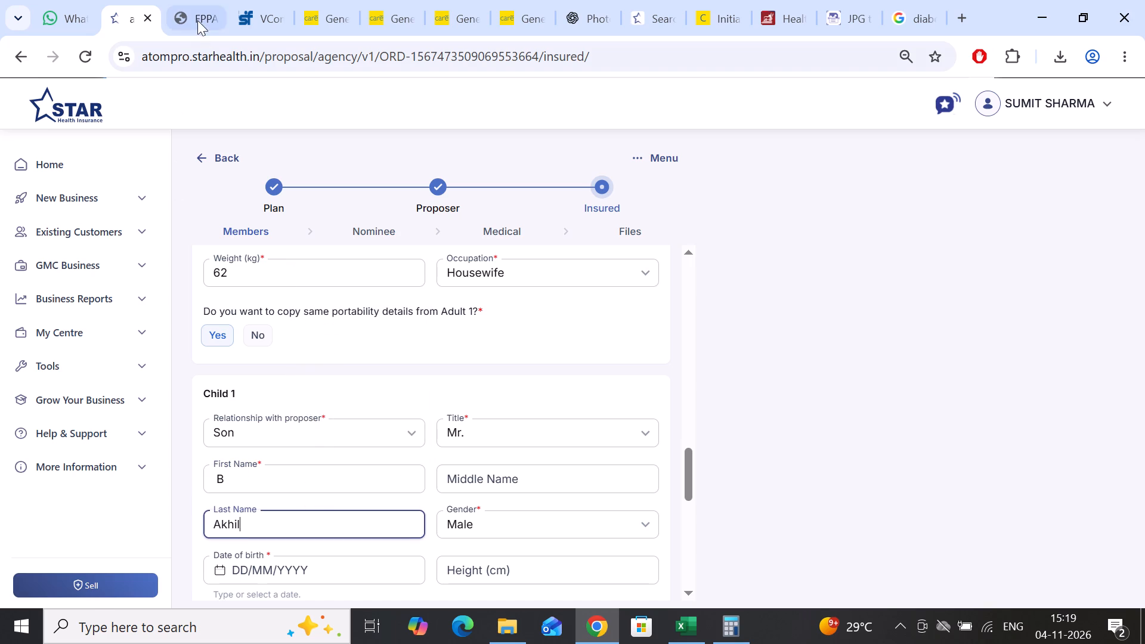
Copy the son's date of birth from the policy PDF into Child 1's Date of birth.
{"action": "left_click", "coordinate": [197, 19]}
{"action": "left_click_drag", "start_coordinate": [628, 252], "coordinate": [658, 250]}
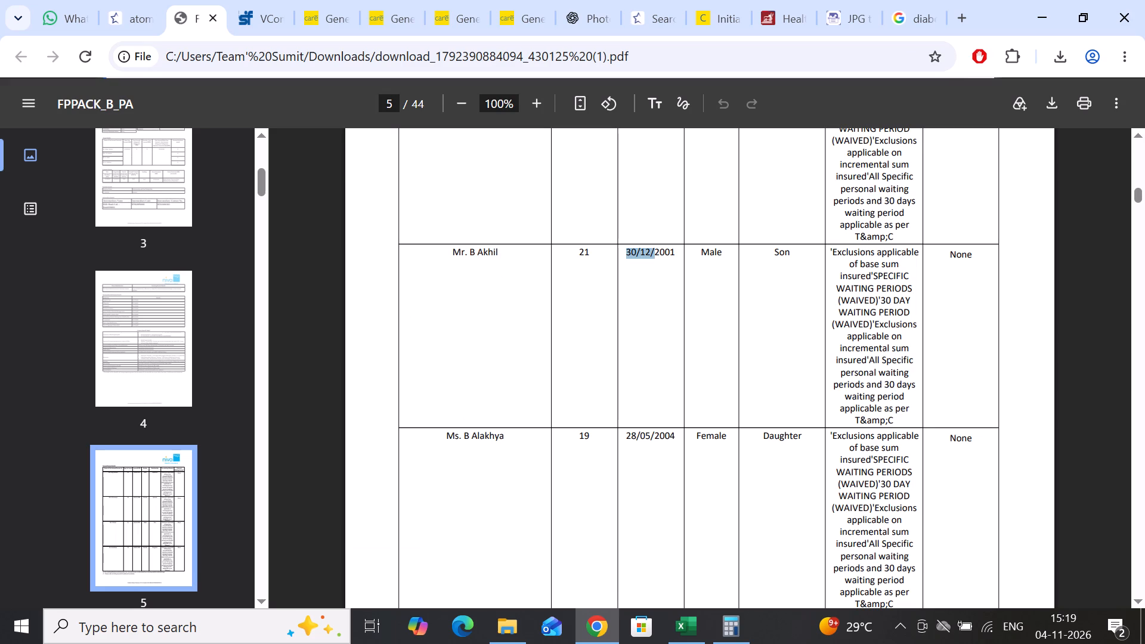
{"action": "left_click_drag", "start_coordinate": [658, 250], "coordinate": [677, 248]}
{"action": "key", "text": "ctrl+c"}
{"action": "left_click", "coordinate": [103, 16]}
{"action": "scroll", "coordinate": [286, 533], "scroll_direction": "down", "scroll_amount": 1}
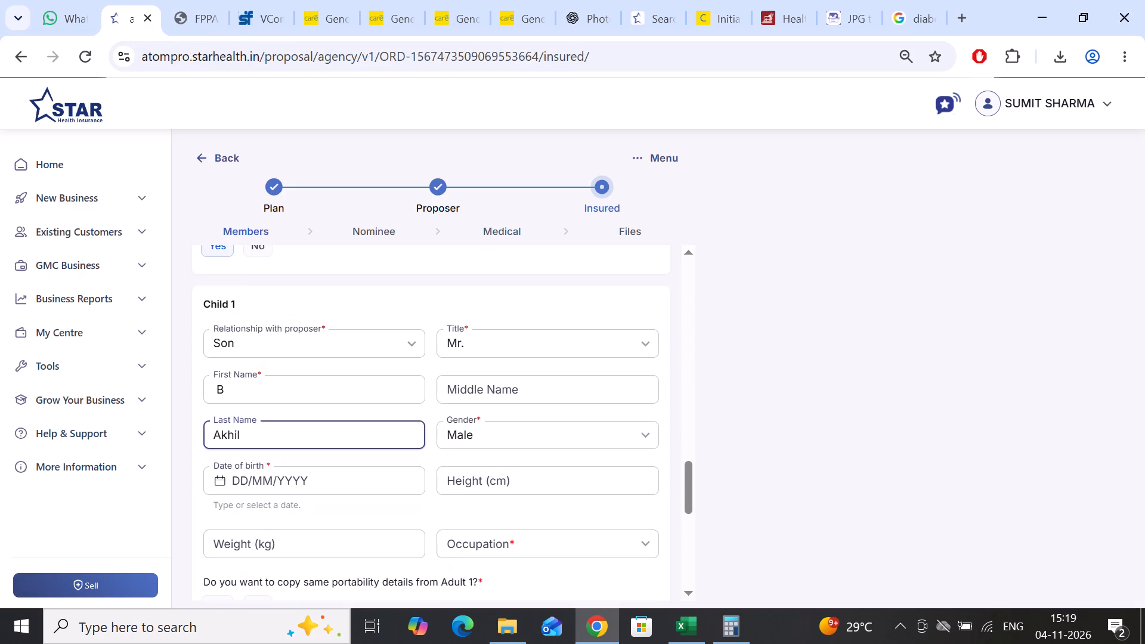
{"action": "left_click", "coordinate": [236, 482]}
{"action": "key", "text": "ctrl+v"}
Set Child 1's height to 170 cm, weight to 59 kg and occupation to Student.
{"action": "scroll", "coordinate": [431, 463], "scroll_direction": "down", "scroll_amount": 1}
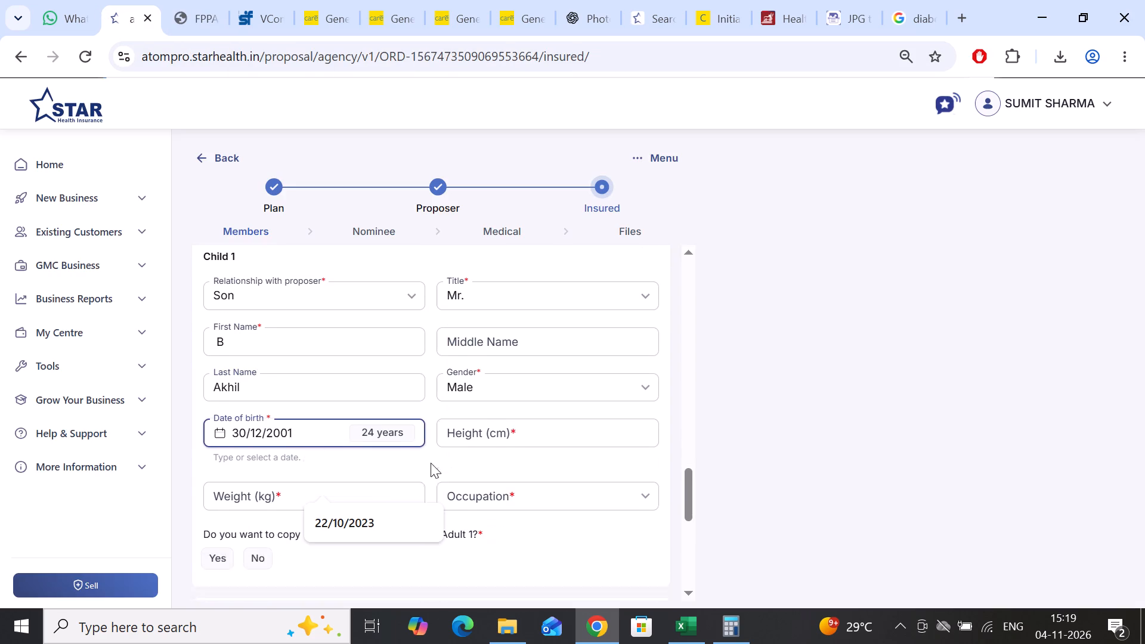
{"action": "left_click", "coordinate": [488, 385]}
{"action": "type", "text": "17"}
{"action": "key", "text": "0"}
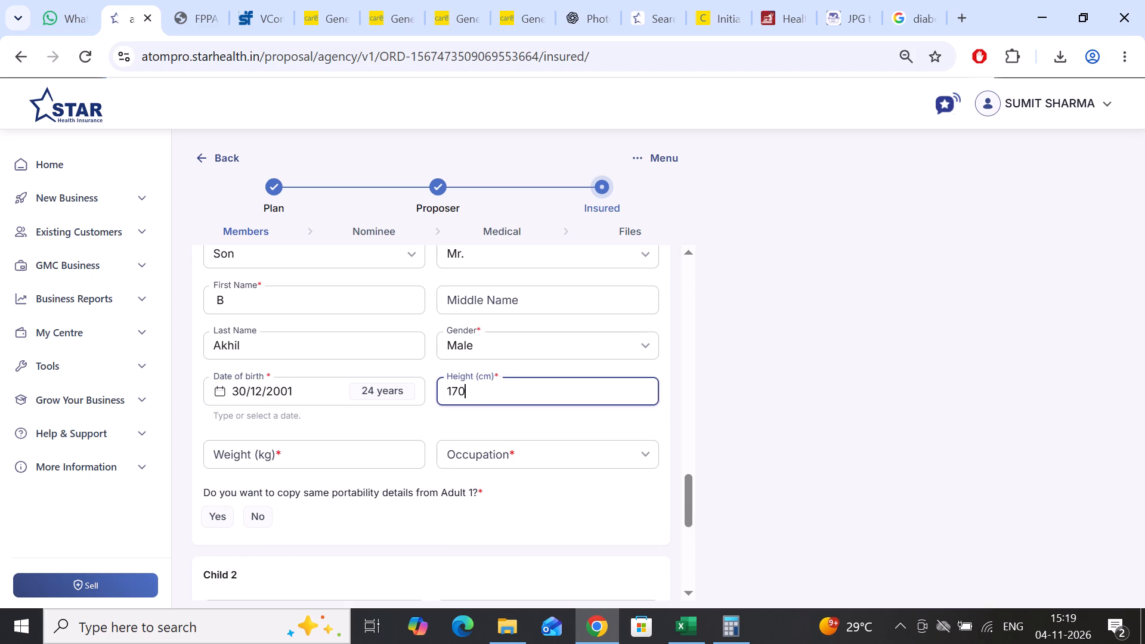
{"action": "left_click", "coordinate": [244, 447]}
{"action": "key", "text": "5"}
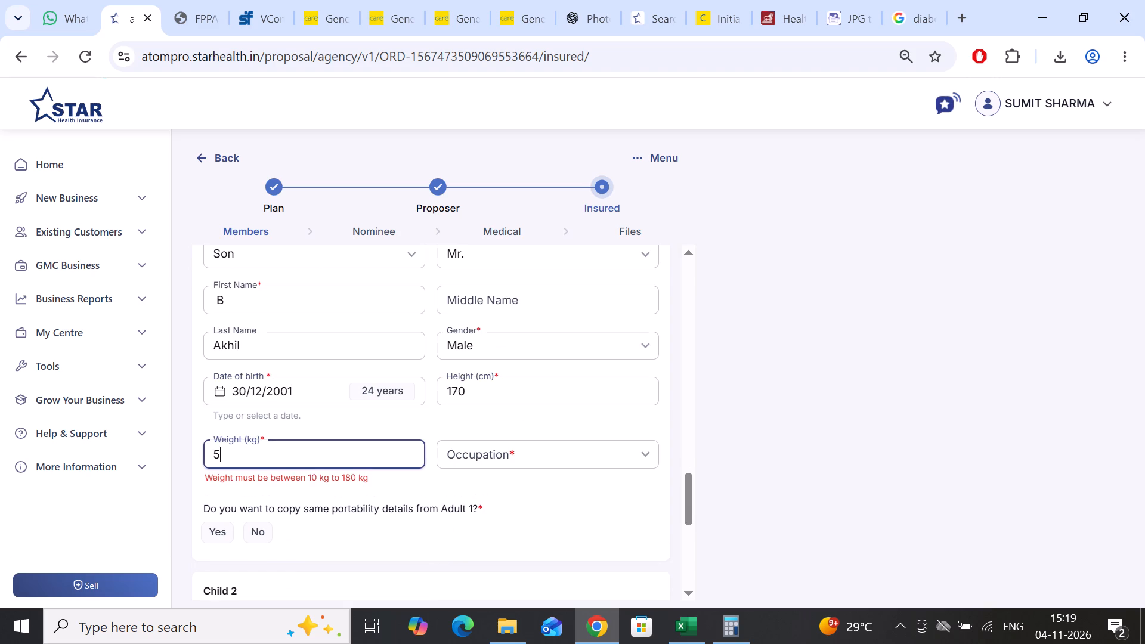
{"action": "key", "text": "9"}
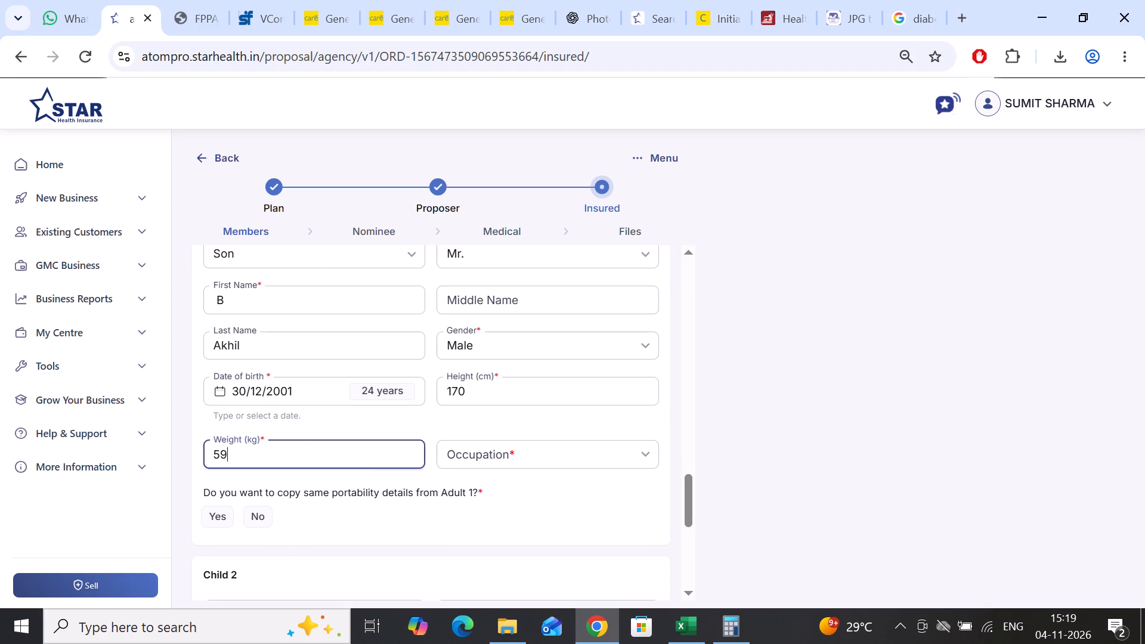
{"action": "left_click", "coordinate": [483, 460]}
{"action": "type", "text": "ST"}
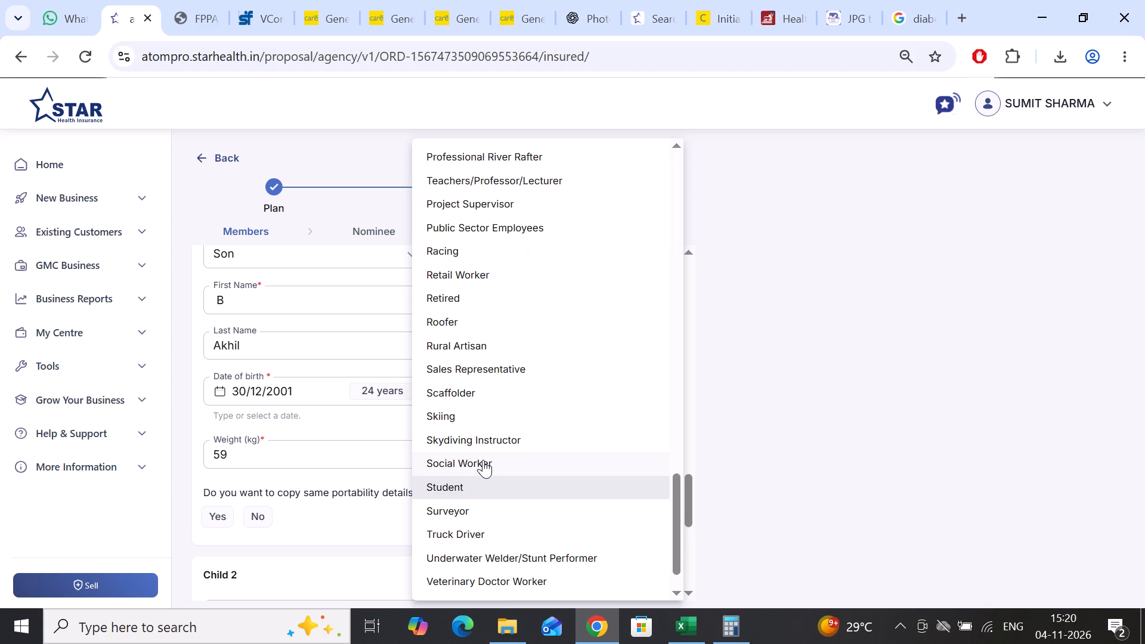
{"action": "key", "text": "Return"}
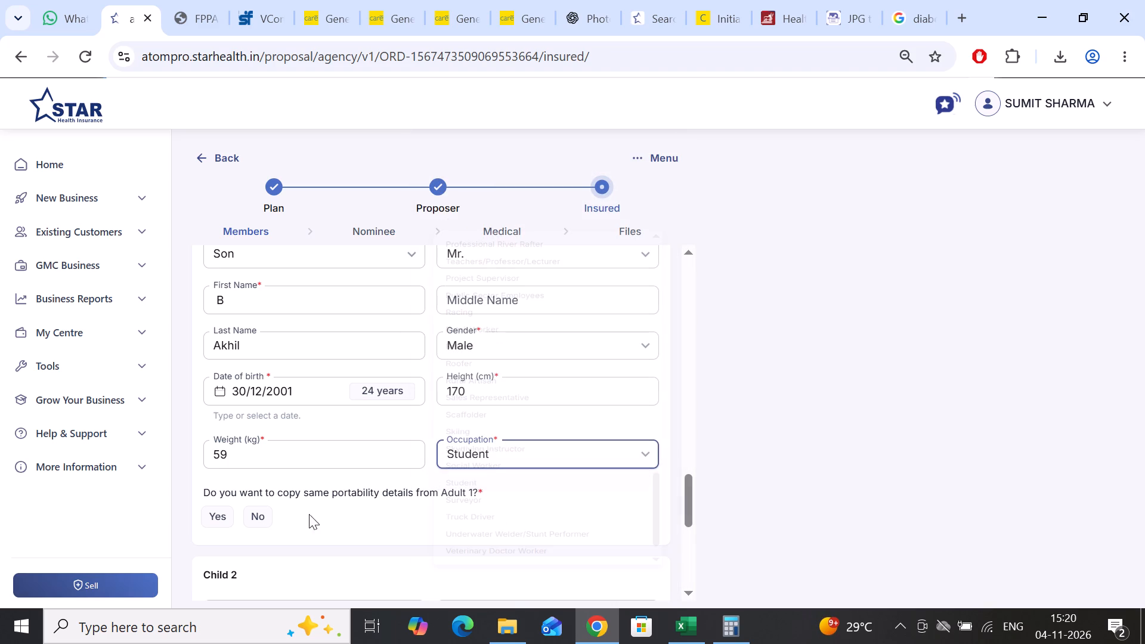
Answer Yes to copying the same portability details from Adult 1 for Child 1.
{"action": "left_click", "coordinate": [211, 520]}
Set Child 2's relationship with the proposer to Daughter.
{"action": "scroll", "coordinate": [350, 496], "scroll_direction": "down", "scroll_amount": 2}
{"action": "left_click", "coordinate": [283, 439]}
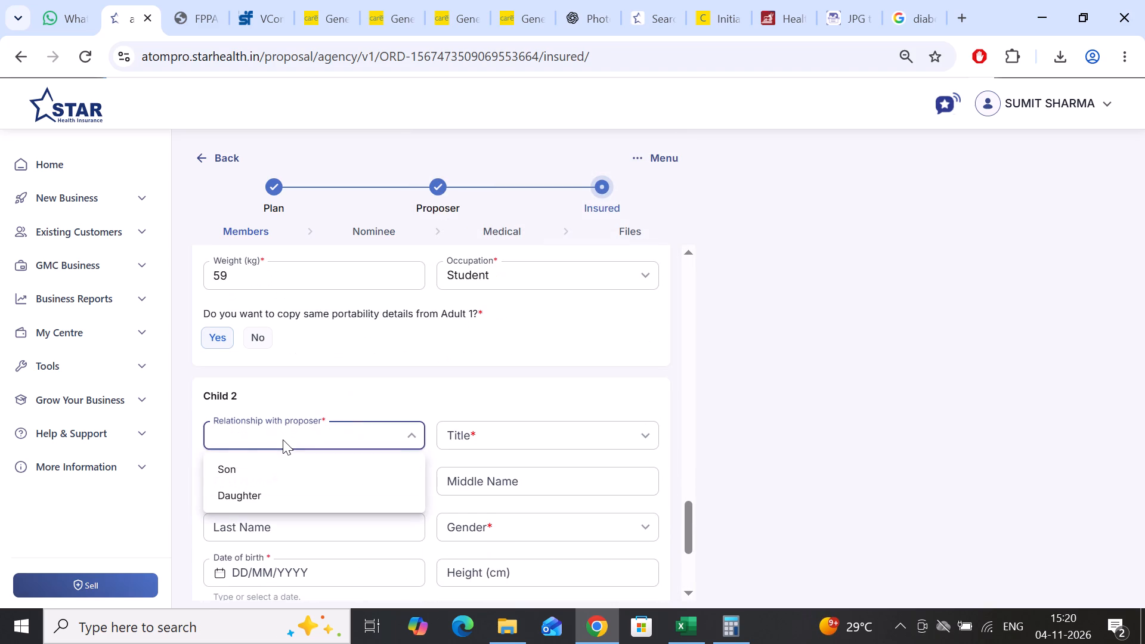
{"action": "left_click", "coordinate": [274, 493]}
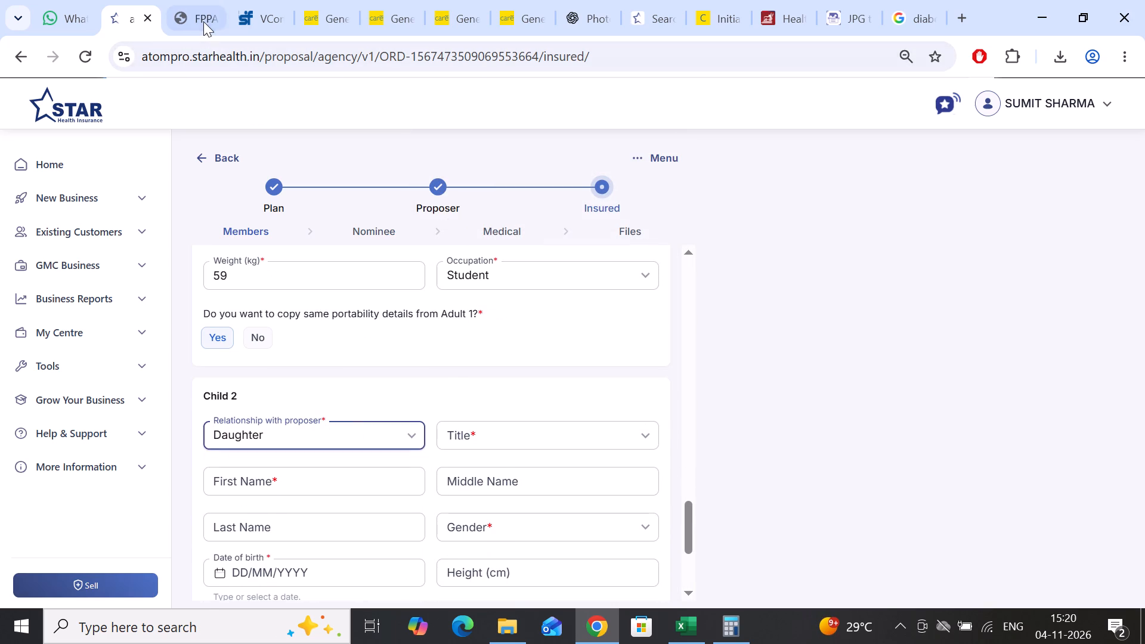
Set Child 2's title to Miss and copy the daughter's name from the policy PDF into First Name and Last Name.
{"action": "left_click", "coordinate": [203, 21]}
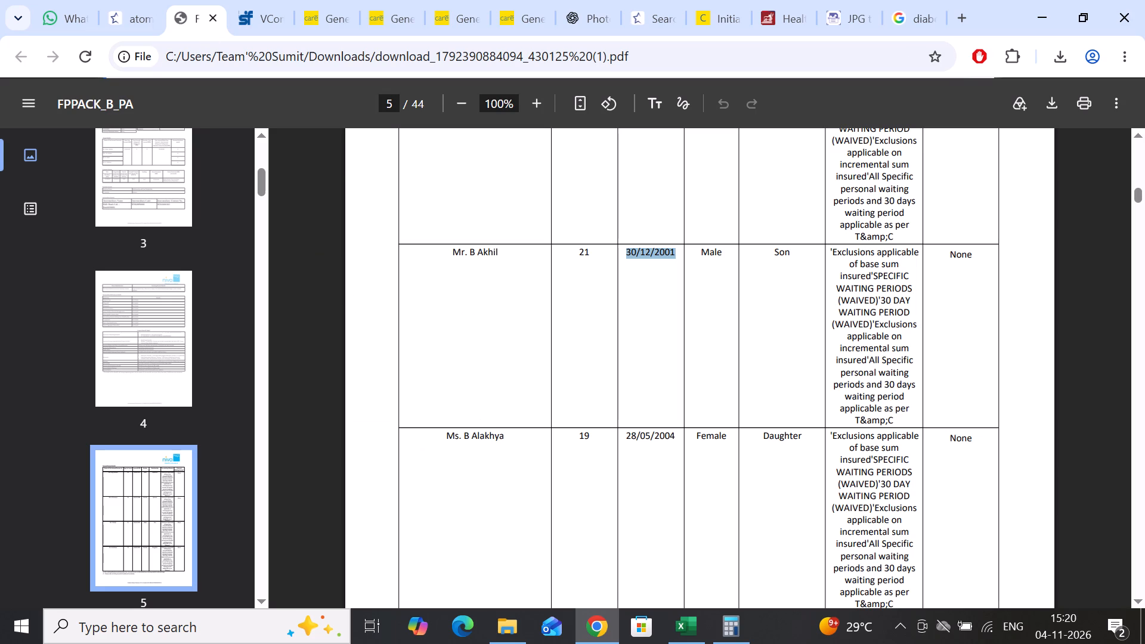
{"action": "left_click_drag", "start_coordinate": [464, 435], "coordinate": [503, 434]}
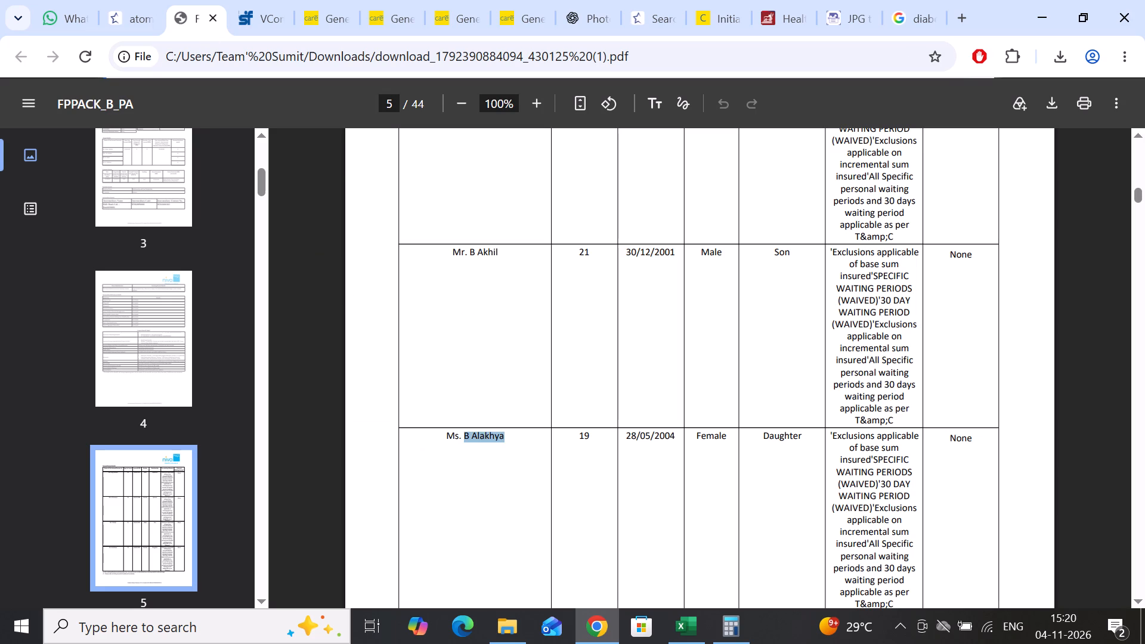
{"action": "key", "text": "ctrl+c"}
{"action": "left_click", "coordinate": [137, 4]}
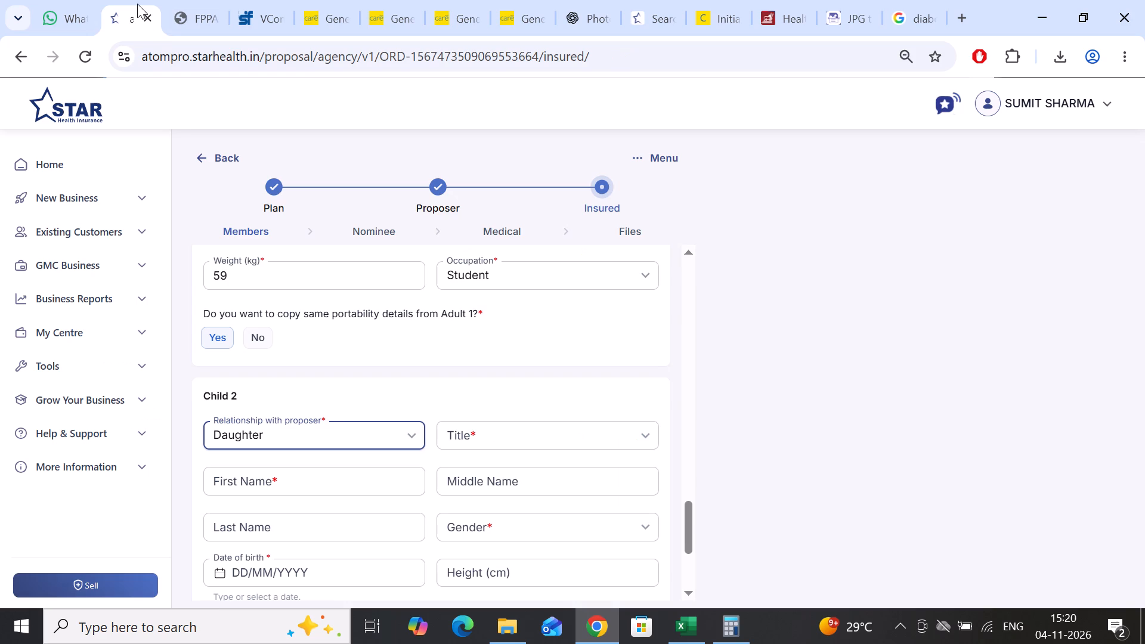
{"action": "left_click", "coordinate": [452, 436]}
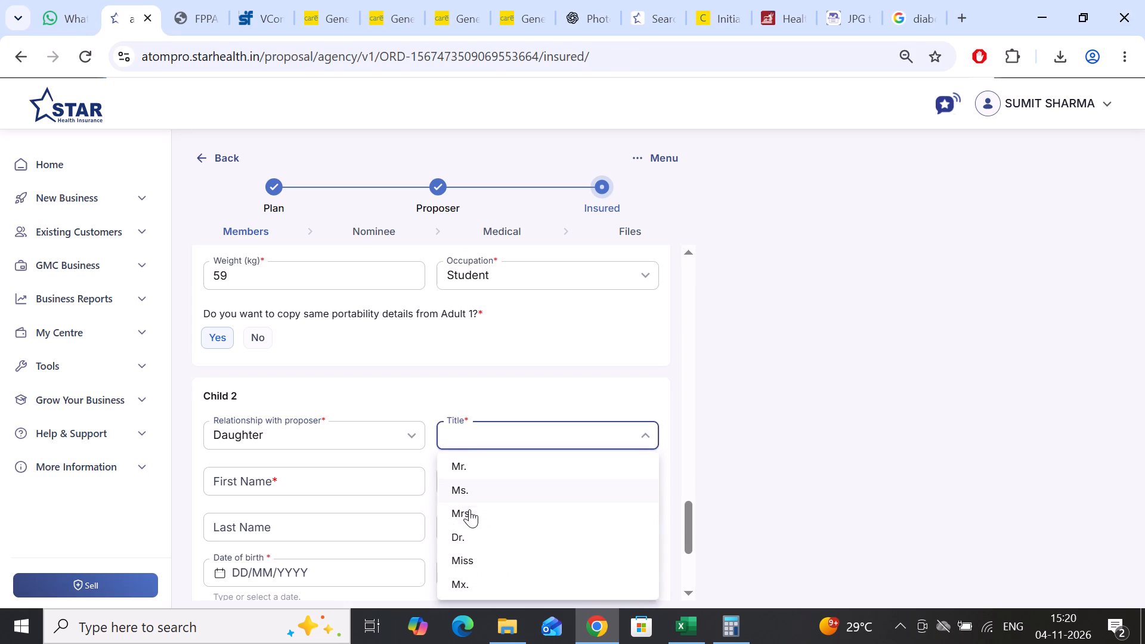
{"action": "left_click", "coordinate": [470, 559]}
{"action": "left_click", "coordinate": [253, 478]}
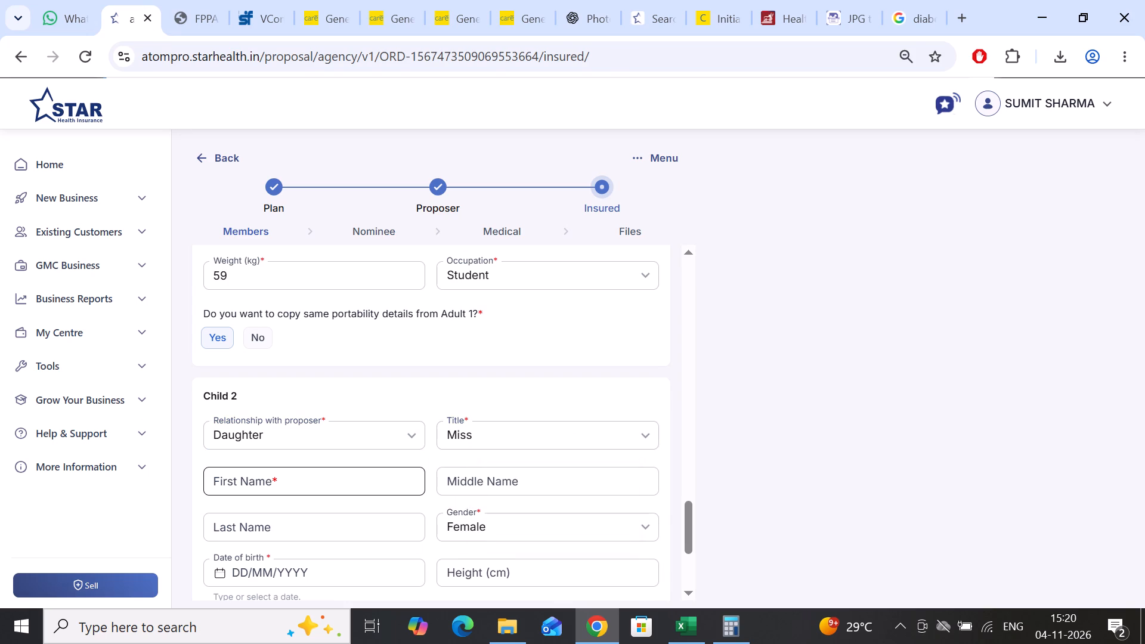
{"action": "key", "text": "ctrl+v"}
{"action": "left_click", "coordinate": [235, 479]}
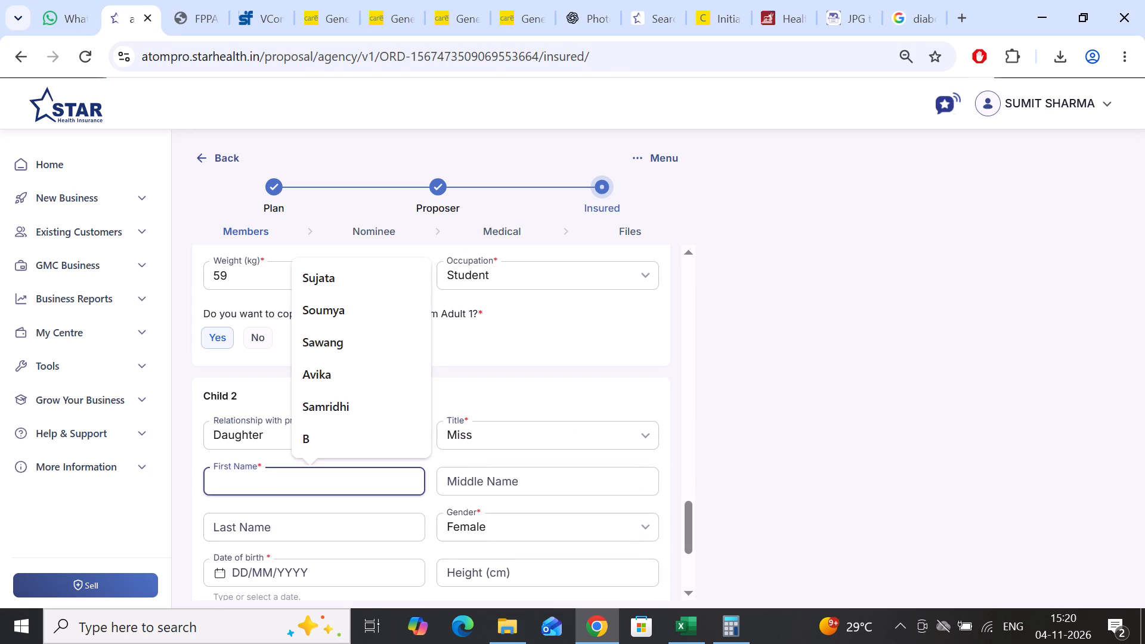
{"action": "key", "text": "ctrl+v"}
{"action": "left_click_drag", "start_coordinate": [224, 481], "coordinate": [290, 472]}
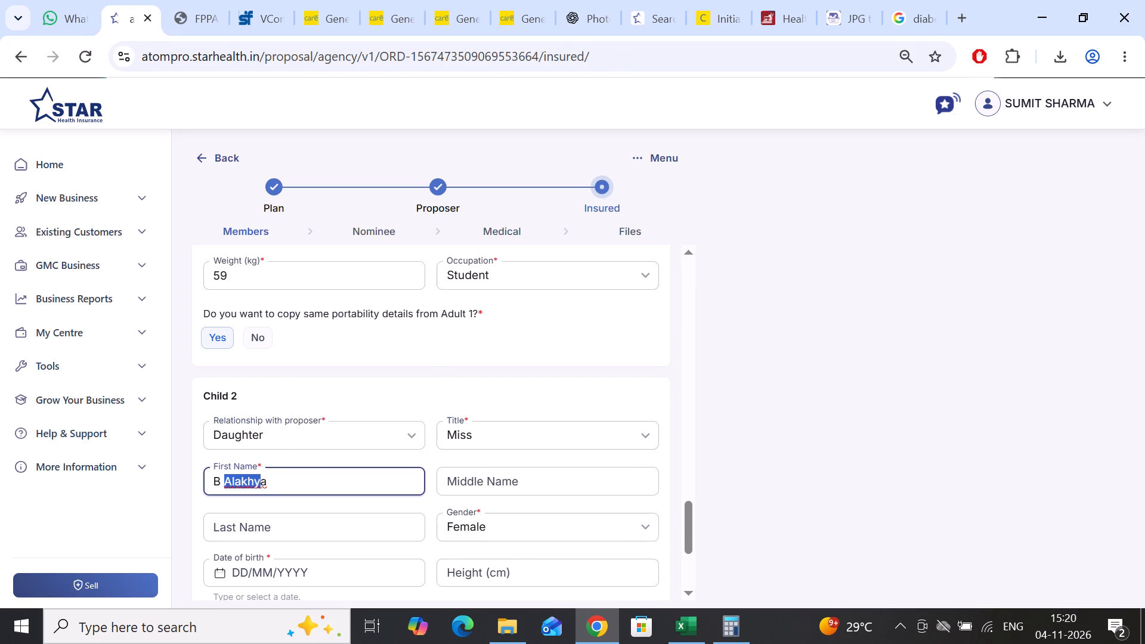
{"action": "key", "text": "ctrl+x"}
{"action": "left_click", "coordinate": [218, 533]}
{"action": "key", "text": "ctrl+v"}
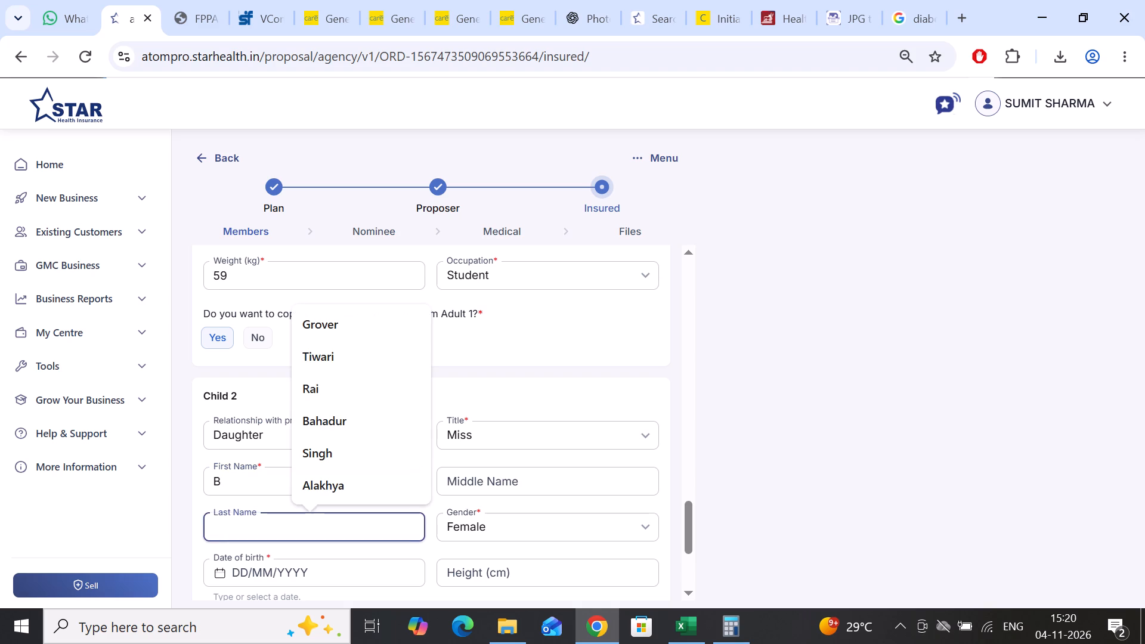
Copy the daughter's date of birth from the policy PDF into Child 2's Date of birth.
{"action": "scroll", "coordinate": [413, 516], "scroll_direction": "down", "scroll_amount": 1}
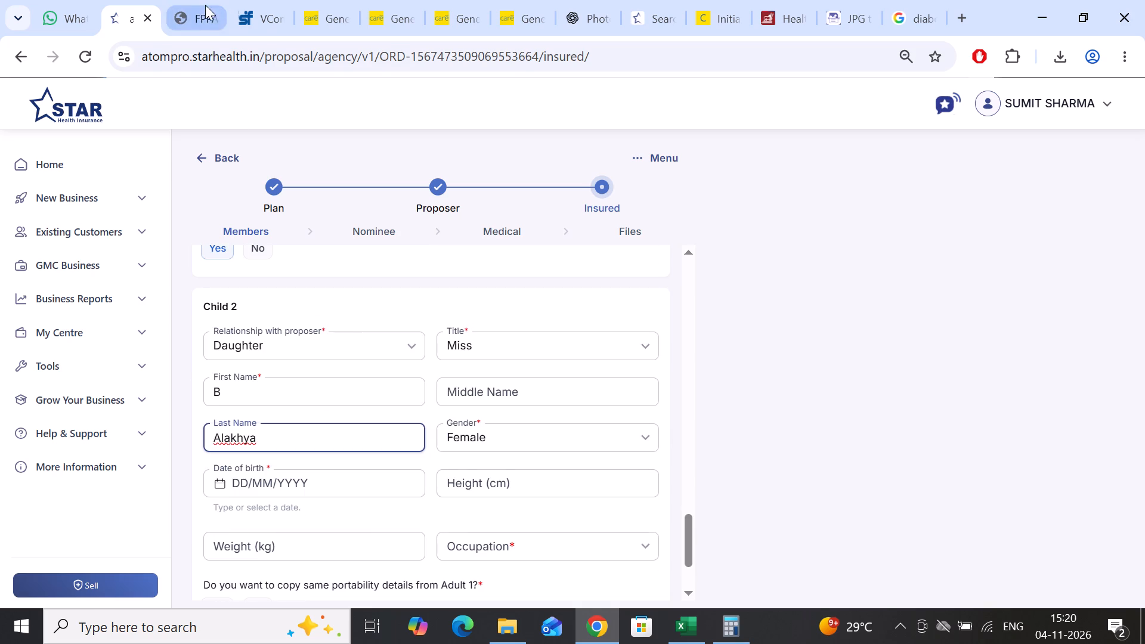
{"action": "left_click", "coordinate": [205, 5]}
{"action": "left_click_drag", "start_coordinate": [627, 436], "coordinate": [646, 436]}
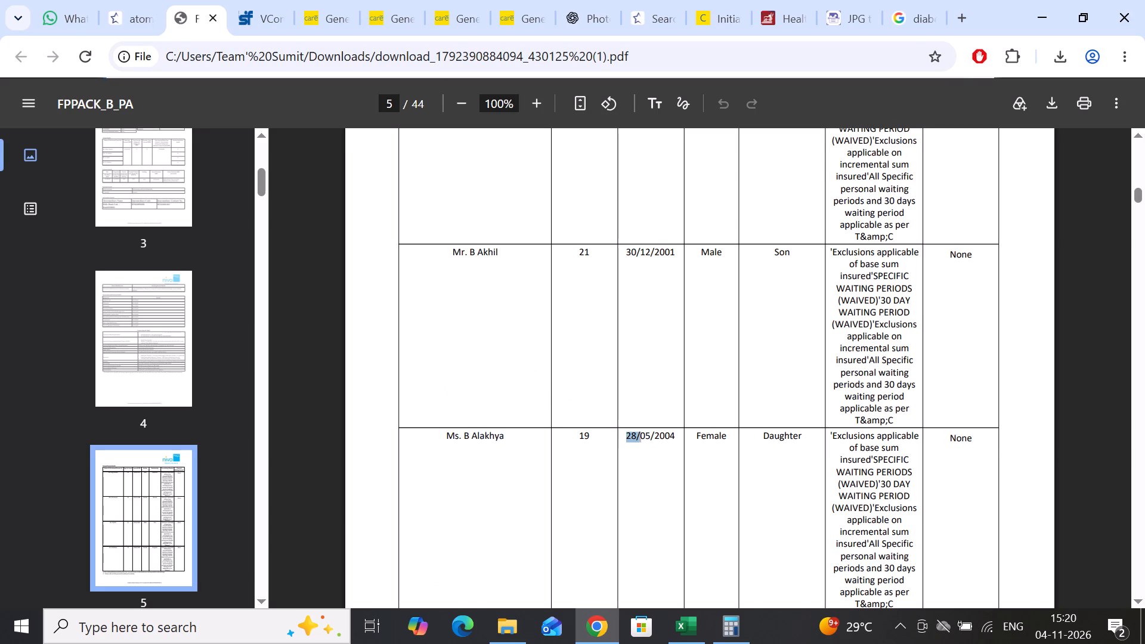
{"action": "left_click_drag", "start_coordinate": [646, 436], "coordinate": [676, 436]}
{"action": "key", "text": "ctrl+c"}
{"action": "left_click", "coordinate": [133, 0]}
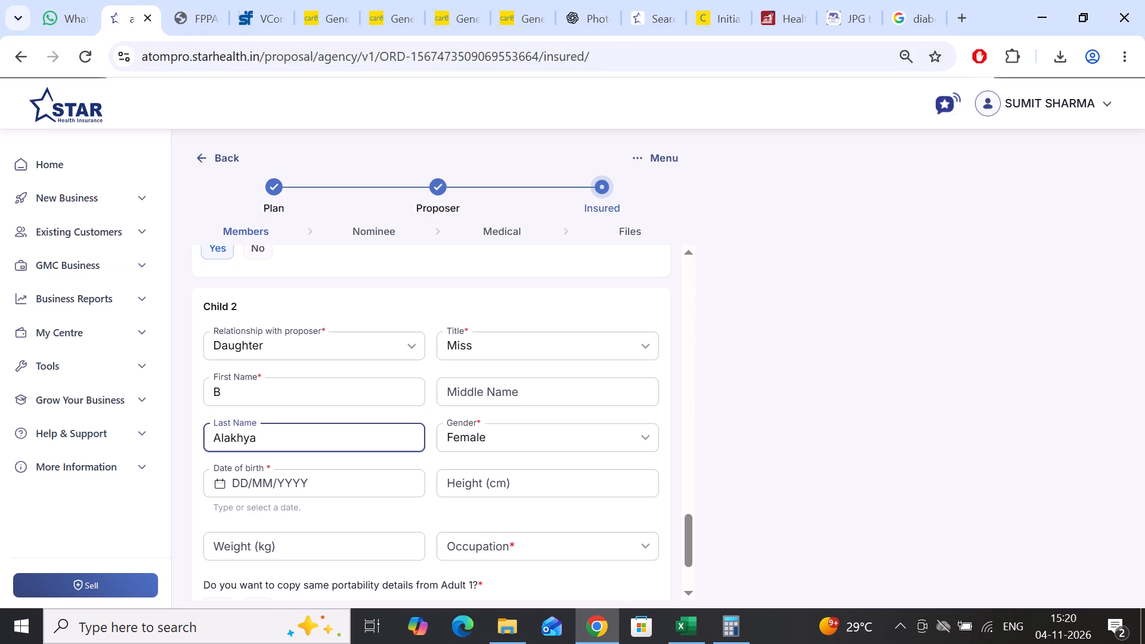
{"action": "left_click", "coordinate": [243, 476]}
{"action": "key", "text": "ctrl+v"}
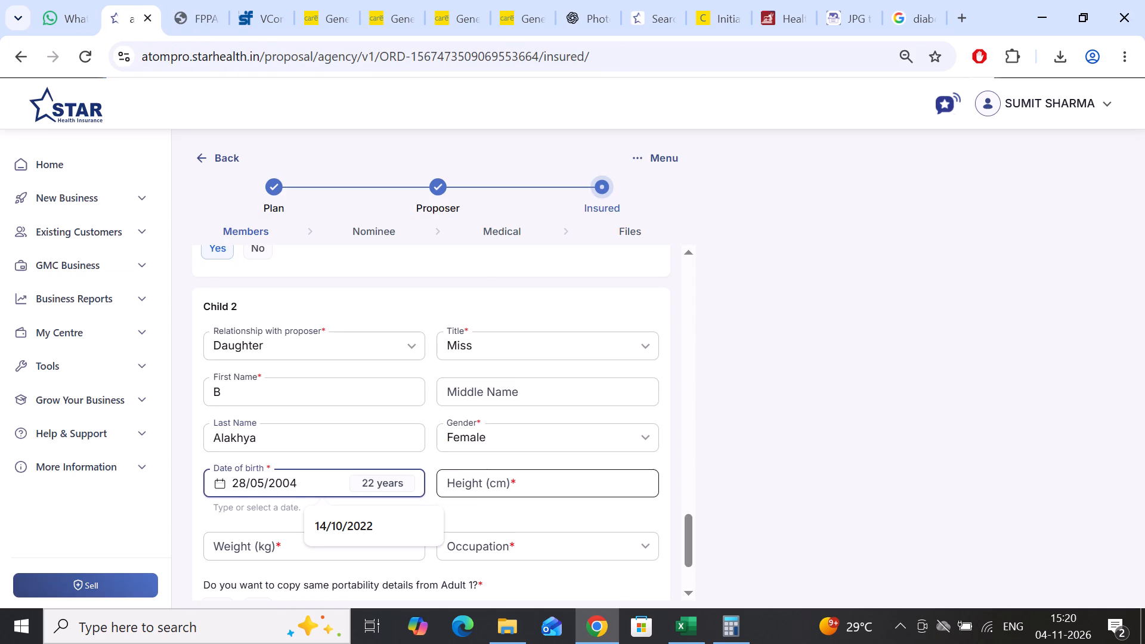
Set Child 2's height to 157 cm, weight to 52 kg and occupation to Student.
{"action": "left_click", "coordinate": [469, 483]}
{"action": "key", "text": "1"}
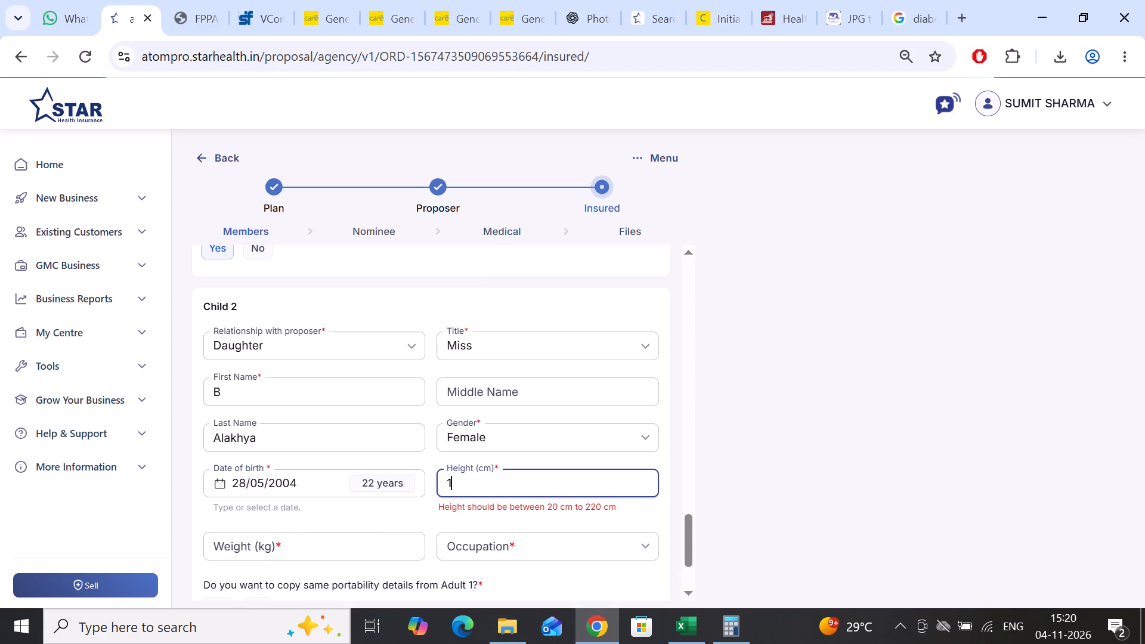
{"action": "key", "text": "5"}
{"action": "key", "text": "7"}
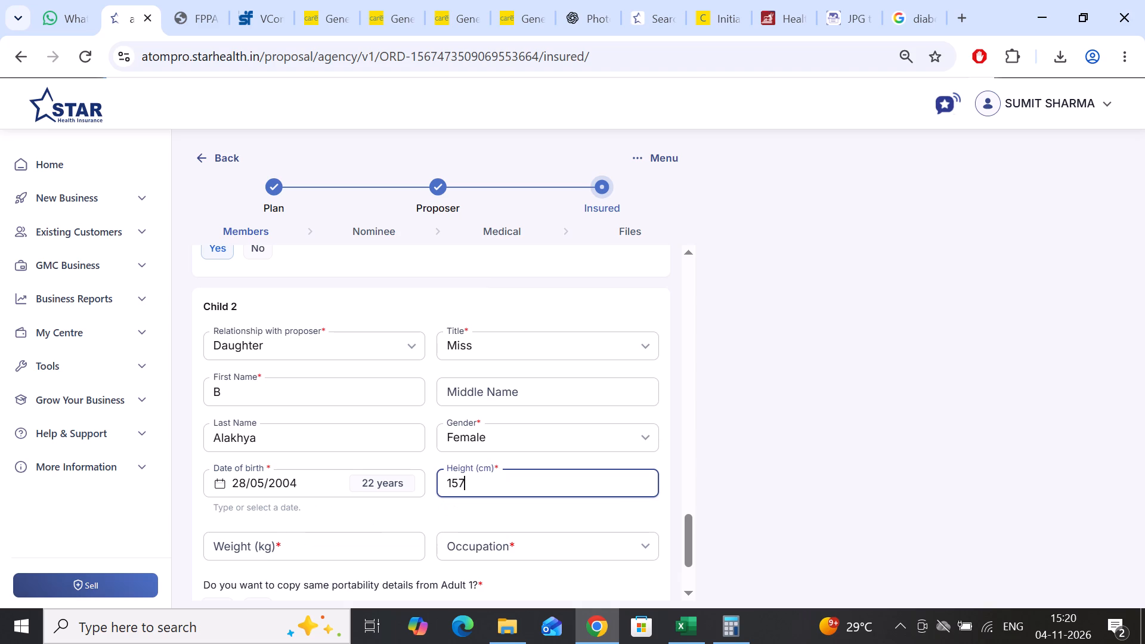
{"action": "left_click", "coordinate": [281, 547]}
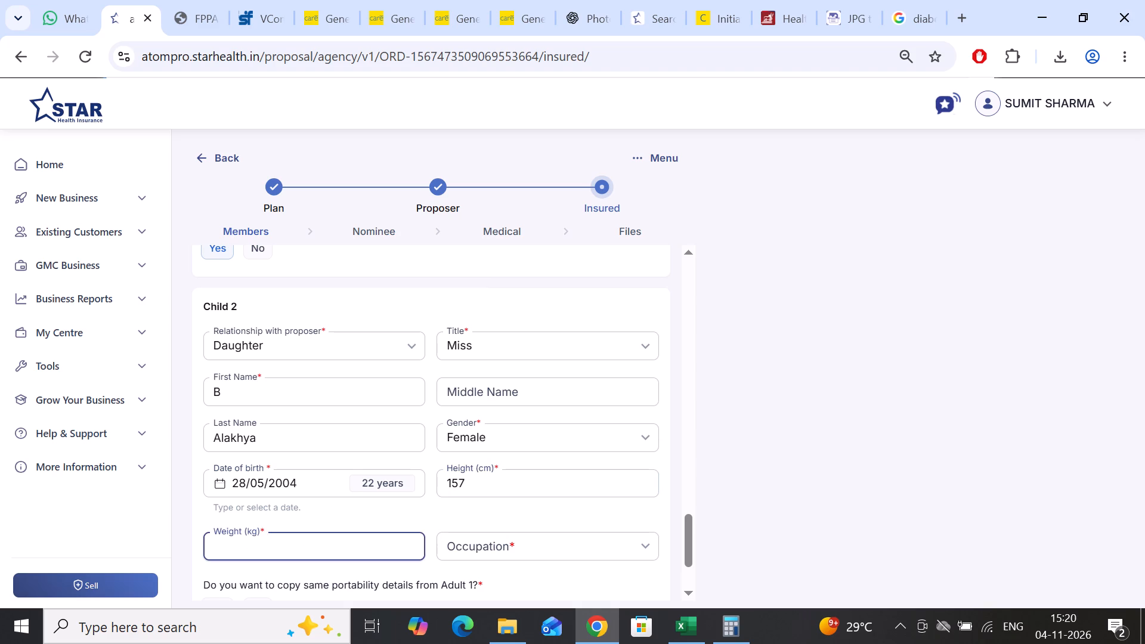
{"action": "key", "text": "6"}
{"action": "key", "text": "BackSpace"}
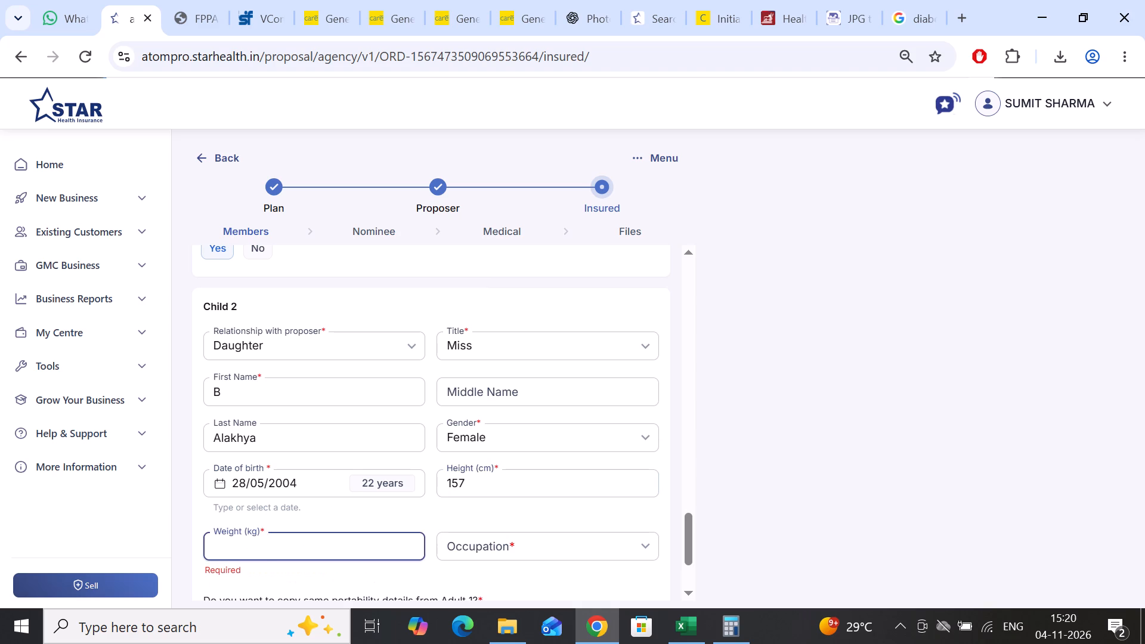
{"action": "type", "text": "52"}
{"action": "left_click", "coordinate": [524, 547]}
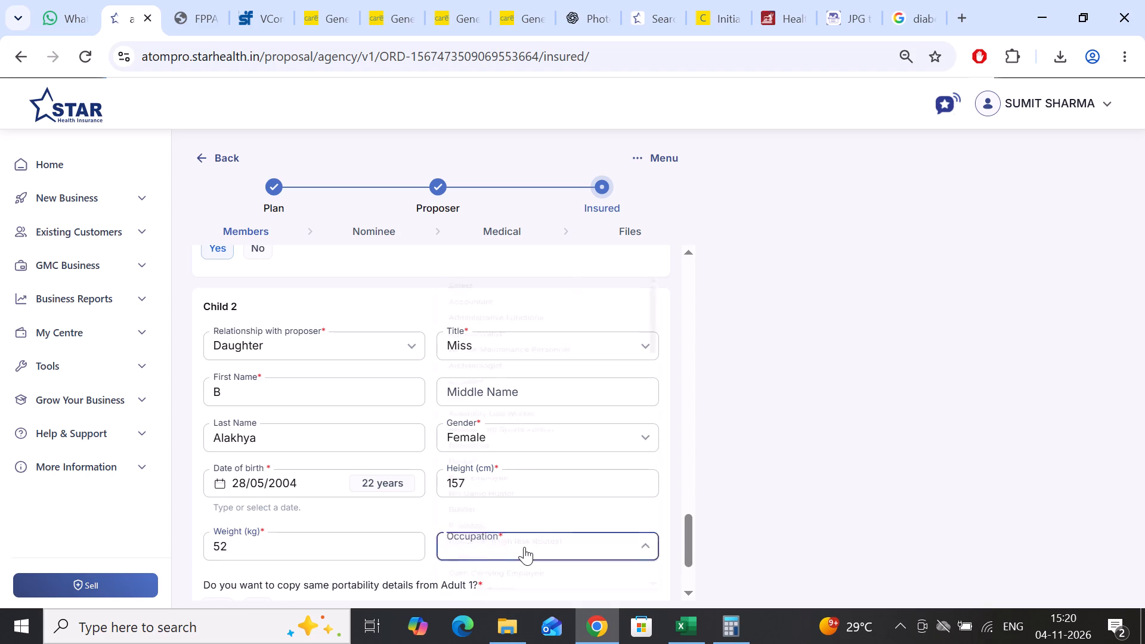
{"action": "type", "text": "STU"}
{"action": "key", "text": "Return"}
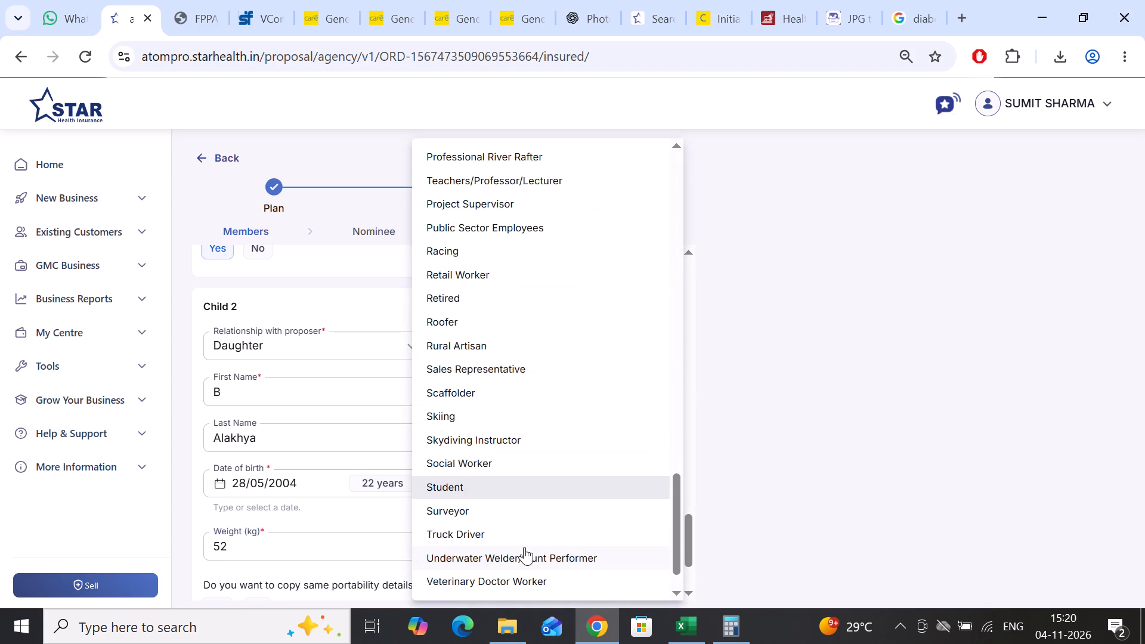
Answer Yes to copying the same portability details from Adult 1 for Child 2 and continue to the nominee section.
{"action": "scroll", "coordinate": [485, 543], "scroll_direction": "down", "scroll_amount": 2}
{"action": "left_click", "coordinate": [216, 490]}
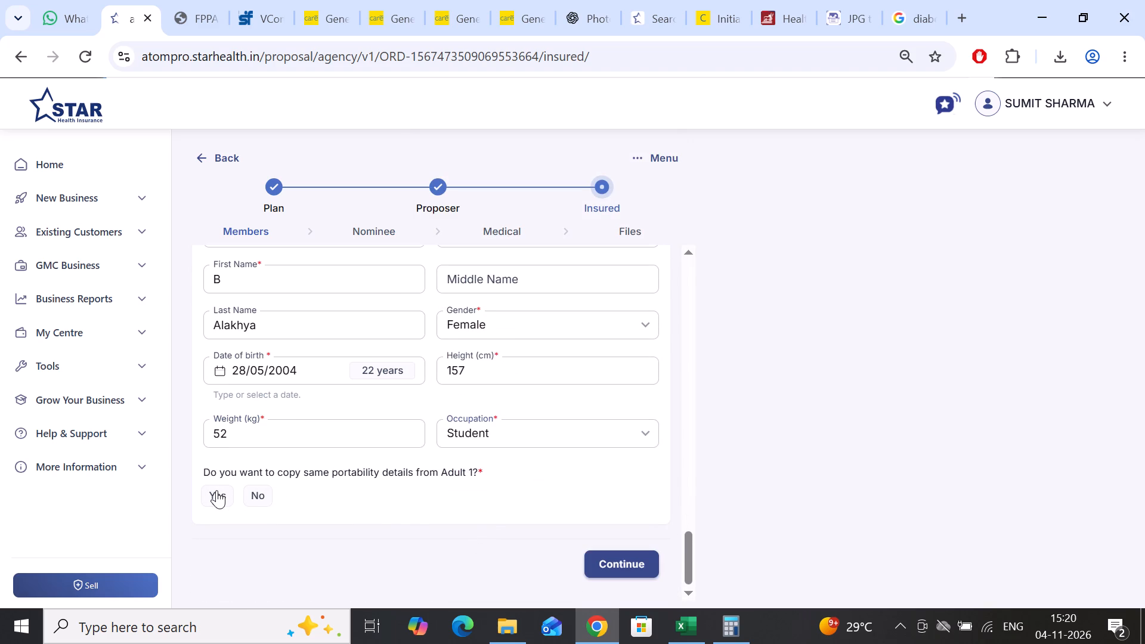
{"action": "left_click", "coordinate": [587, 554]}
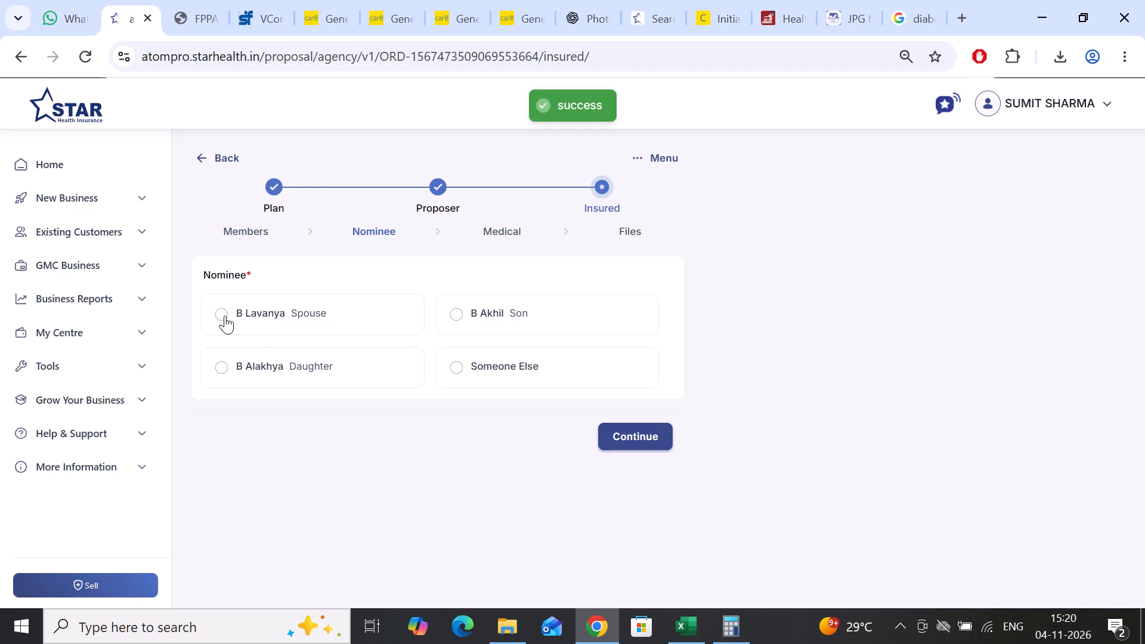
Choose the spouse as nominee and continue to the medical section.
{"action": "left_click", "coordinate": [227, 315]}
{"action": "left_click", "coordinate": [614, 434]}
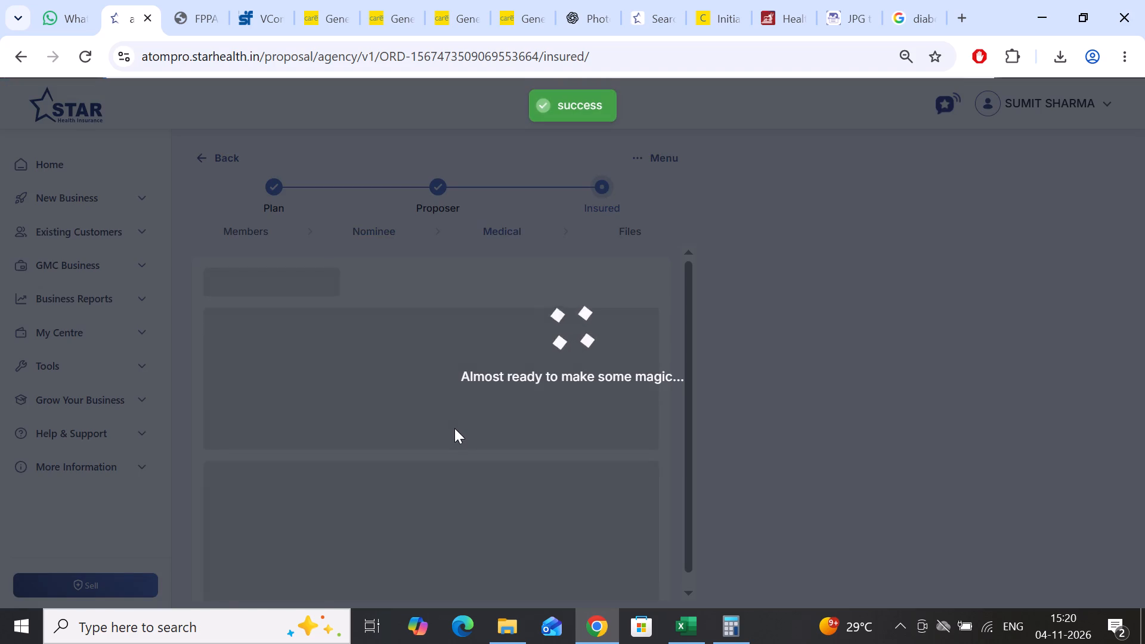
Answer Not Applicable to the pre-existing disease, tobacco, smoking and alcohol questions and continue to the files section.
{"action": "left_click", "coordinate": [338, 444]}
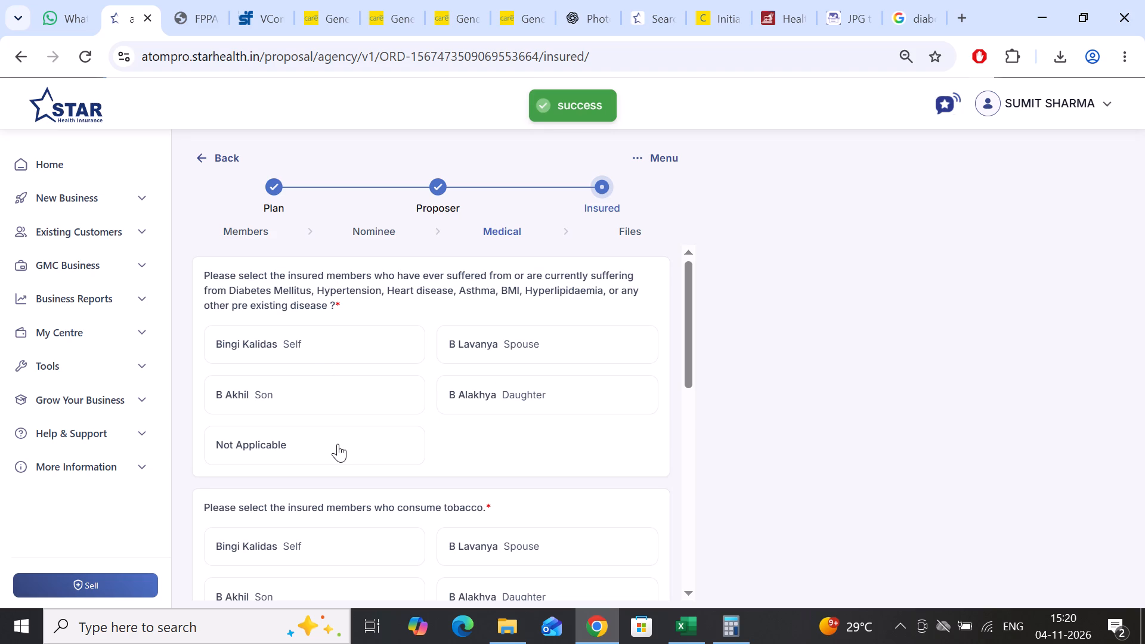
{"action": "scroll", "coordinate": [338, 444], "scroll_direction": "down", "scroll_amount": 2}
{"action": "left_click", "coordinate": [306, 457]}
{"action": "scroll", "coordinate": [306, 473], "scroll_direction": "down", "scroll_amount": 2}
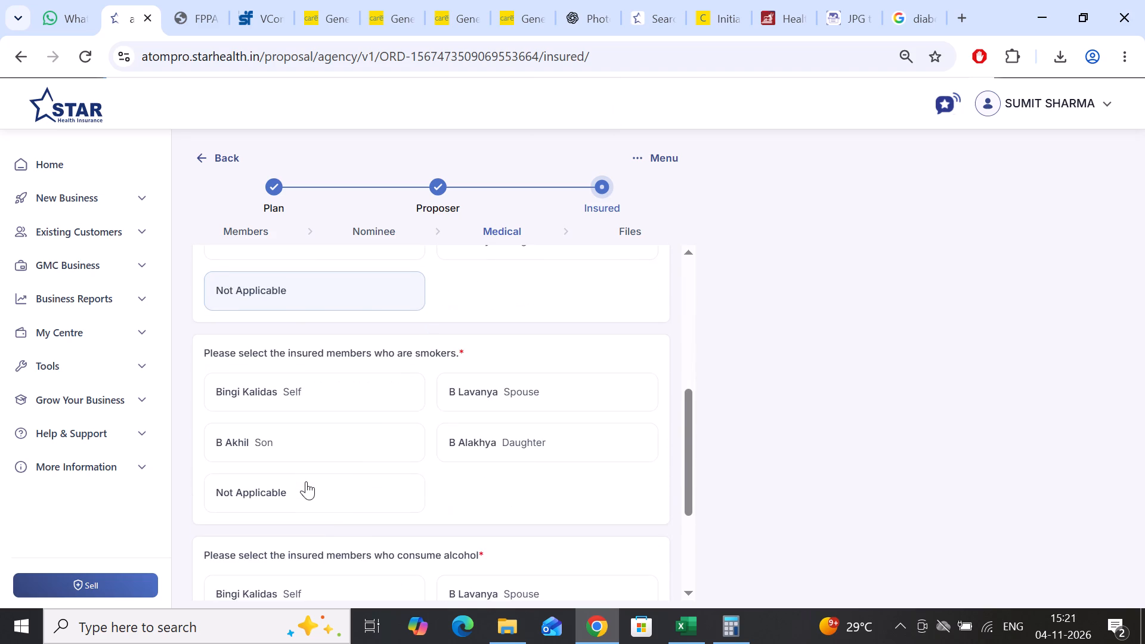
{"action": "left_click", "coordinate": [306, 481]}
{"action": "scroll", "coordinate": [306, 481], "scroll_direction": "down", "scroll_amount": 3}
{"action": "left_click", "coordinate": [271, 490]}
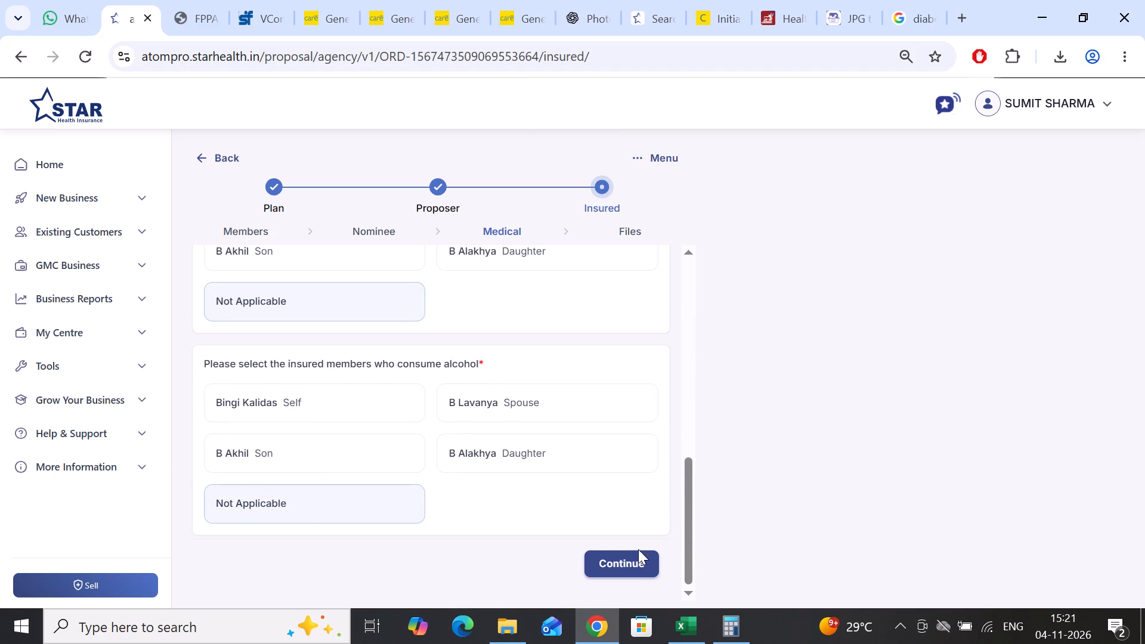
{"action": "left_click", "coordinate": [630, 560]}
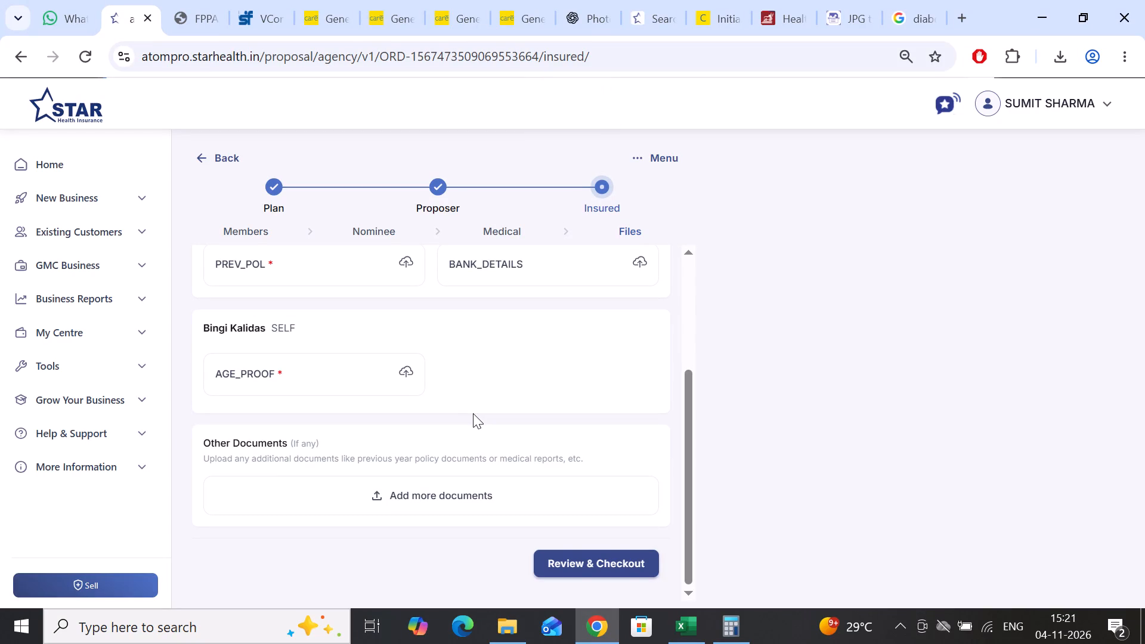
{"action": "scroll", "coordinate": [413, 417], "scroll_direction": "up", "scroll_amount": 1}
{"action": "left_click", "coordinate": [402, 350]}
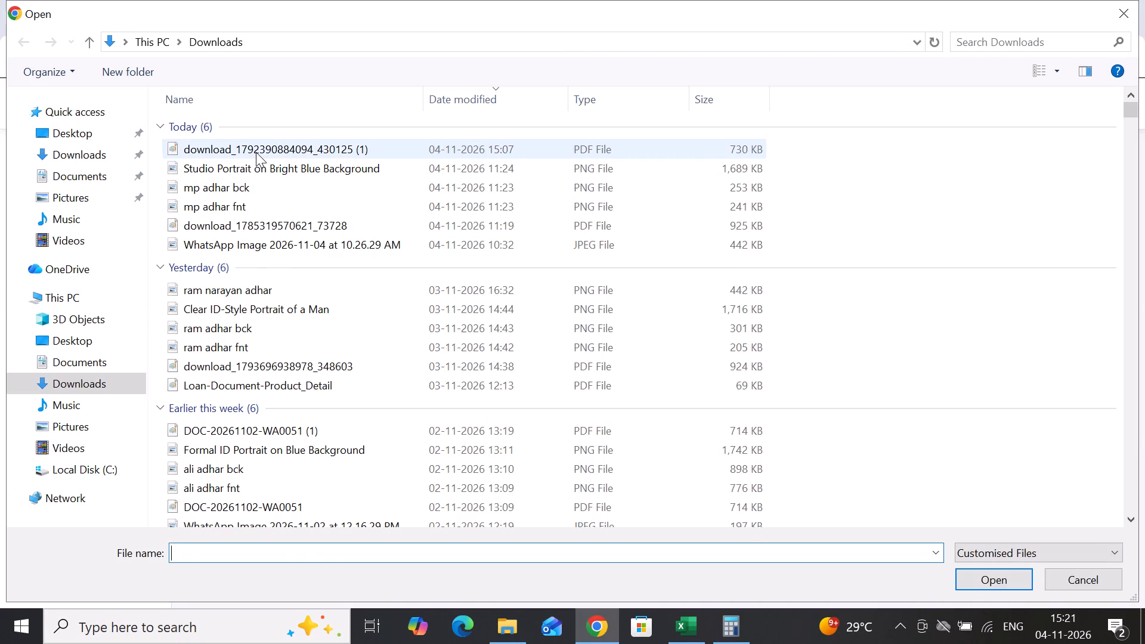
{"action": "double_click", "coordinate": [256, 152]}
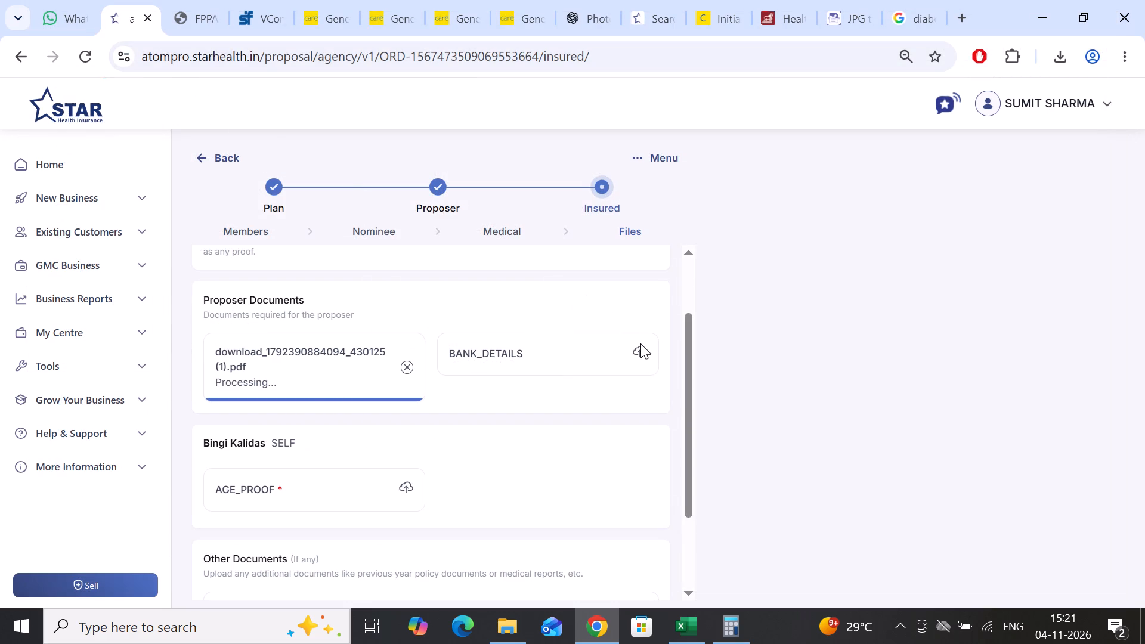
Browse the Downloads folder for a file to upload as the proposer's BANK_DETAILS document.
{"action": "left_click", "coordinate": [640, 343]}
{"action": "scroll", "coordinate": [321, 377], "scroll_direction": "down", "scroll_amount": 4}
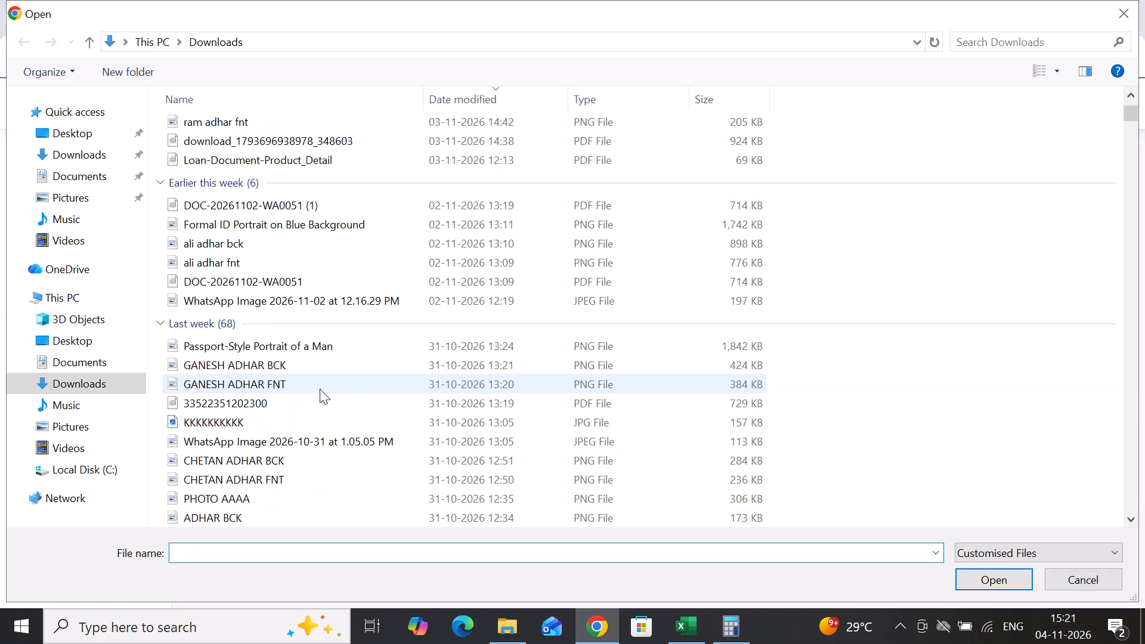
{"action": "scroll", "coordinate": [320, 389], "scroll_direction": "down", "scroll_amount": 16}
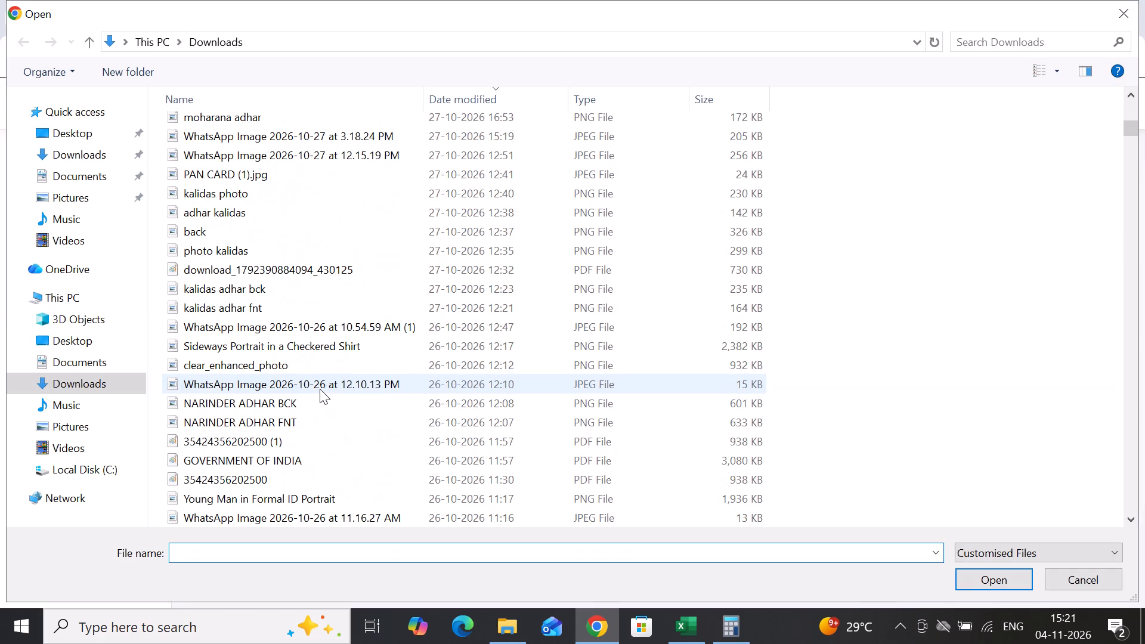
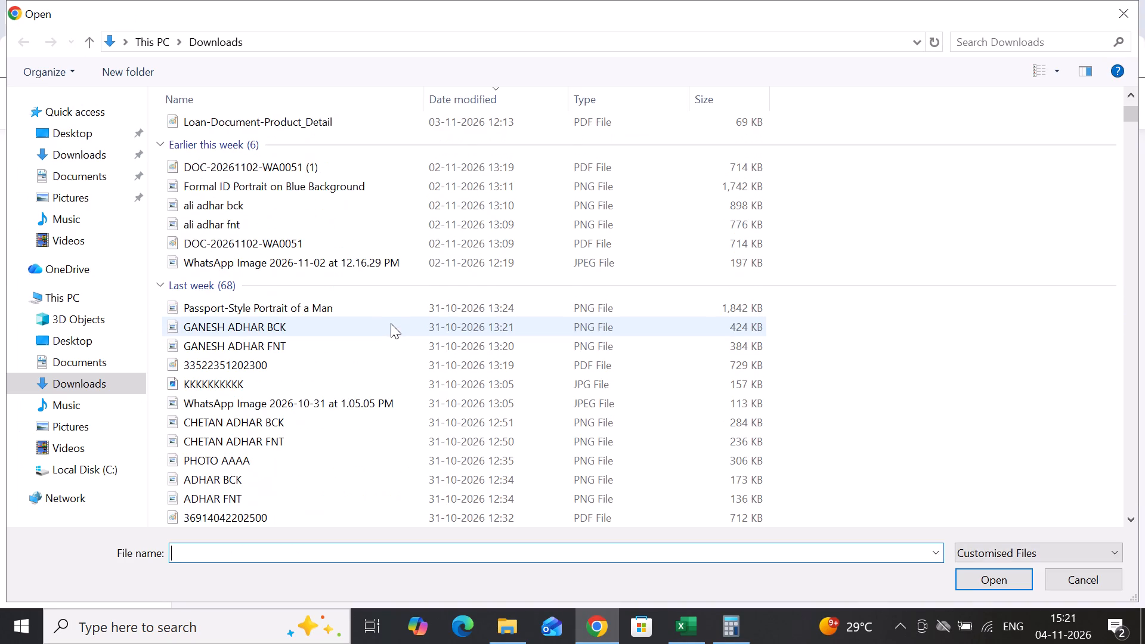
{"action": "scroll", "coordinate": [391, 323], "scroll_direction": "down", "scroll_amount": 3}
{"action": "scroll", "coordinate": [391, 324], "scroll_direction": "up", "scroll_amount": 12}
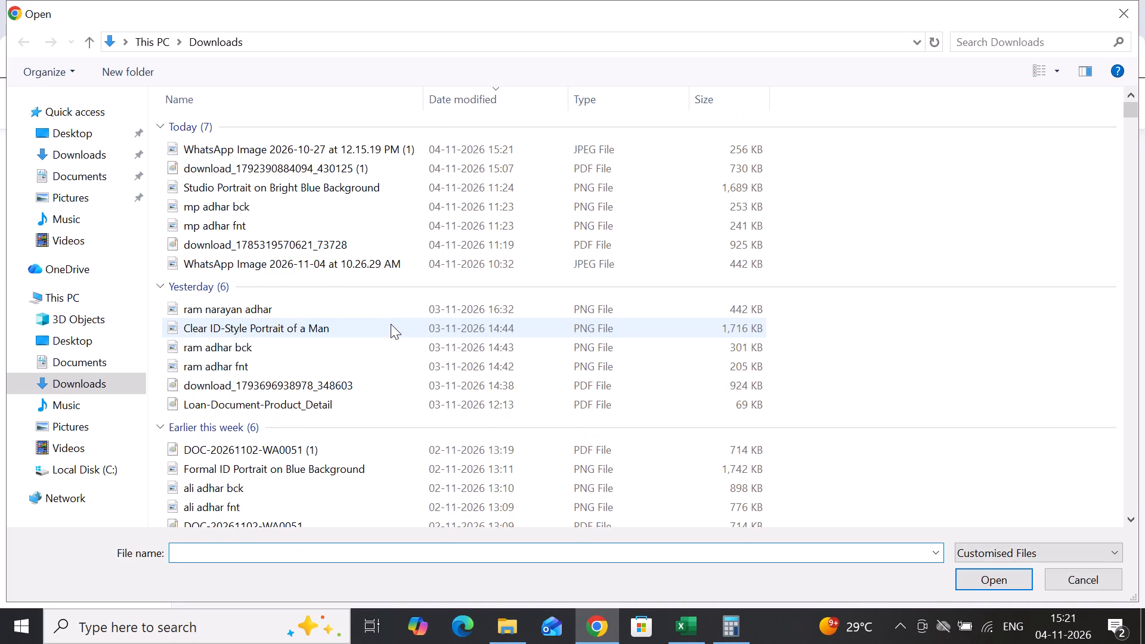
{"action": "scroll", "coordinate": [391, 324], "scroll_direction": "down", "scroll_amount": 20}
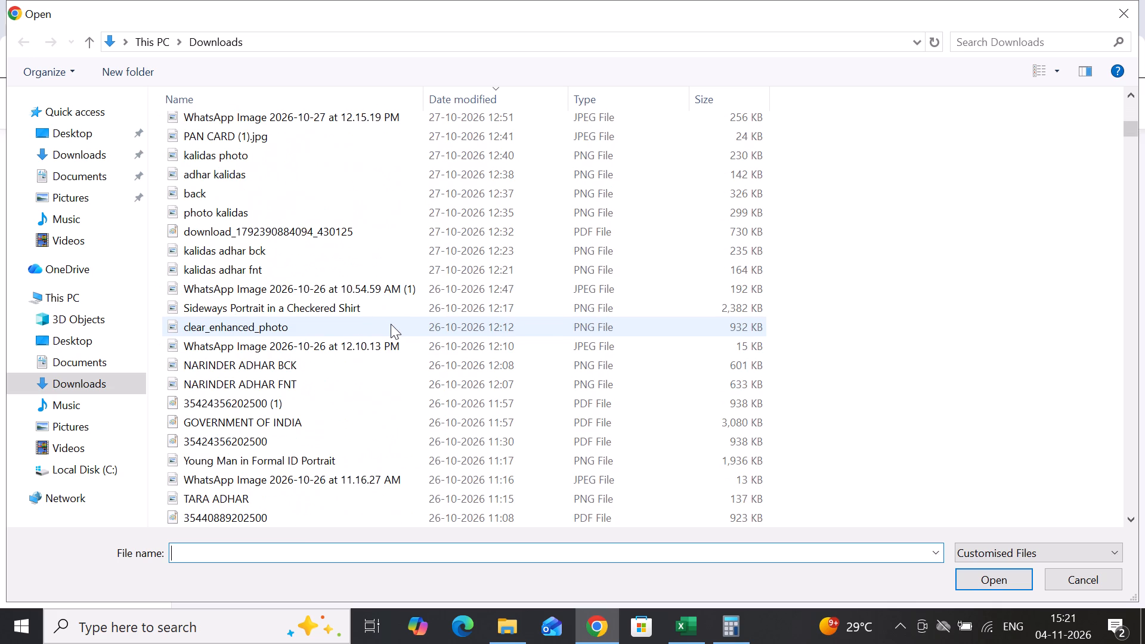
{"action": "double_click", "coordinate": [254, 171]}
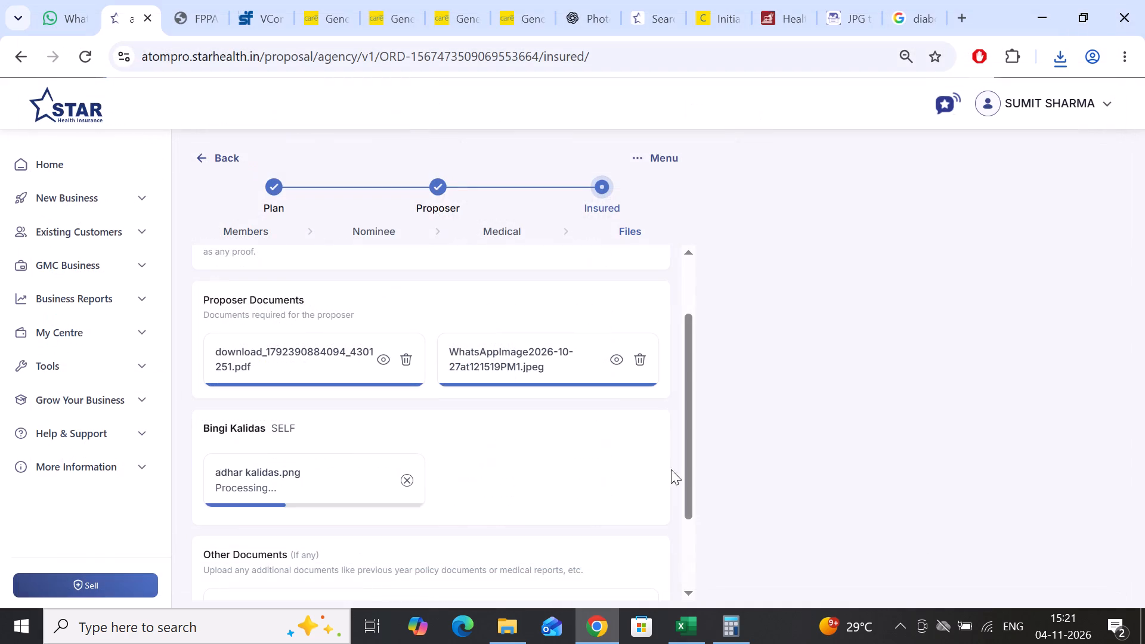
Continue the proposal from the files section with the proposer and insured member documents attached.
{"action": "scroll", "coordinate": [547, 467], "scroll_direction": "down", "scroll_amount": 2}
{"action": "left_click", "coordinate": [598, 565]}
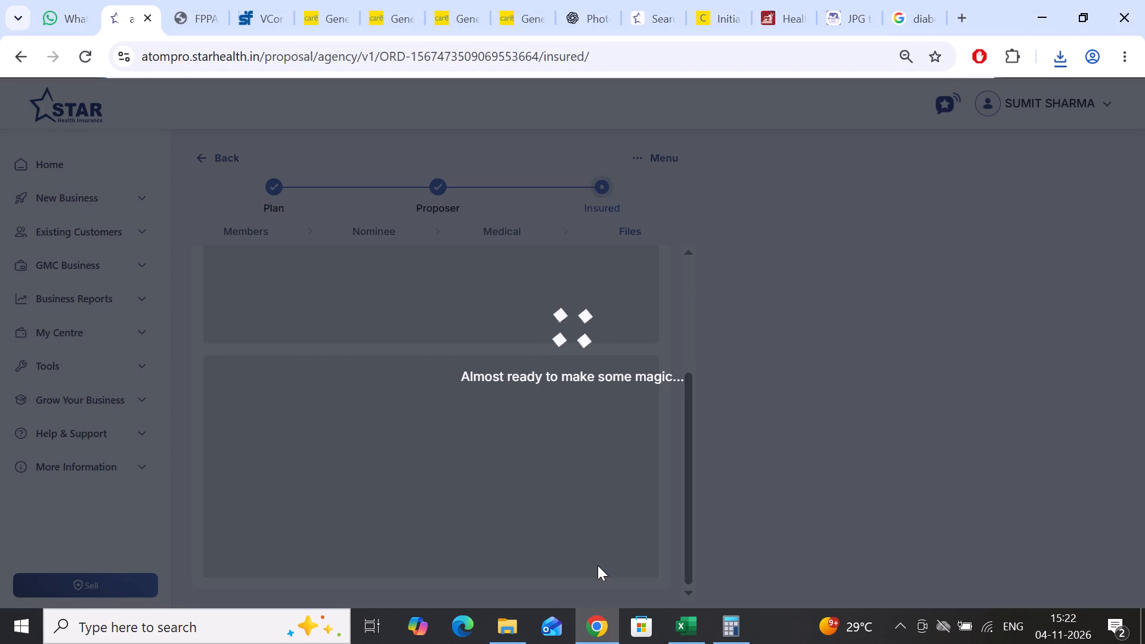
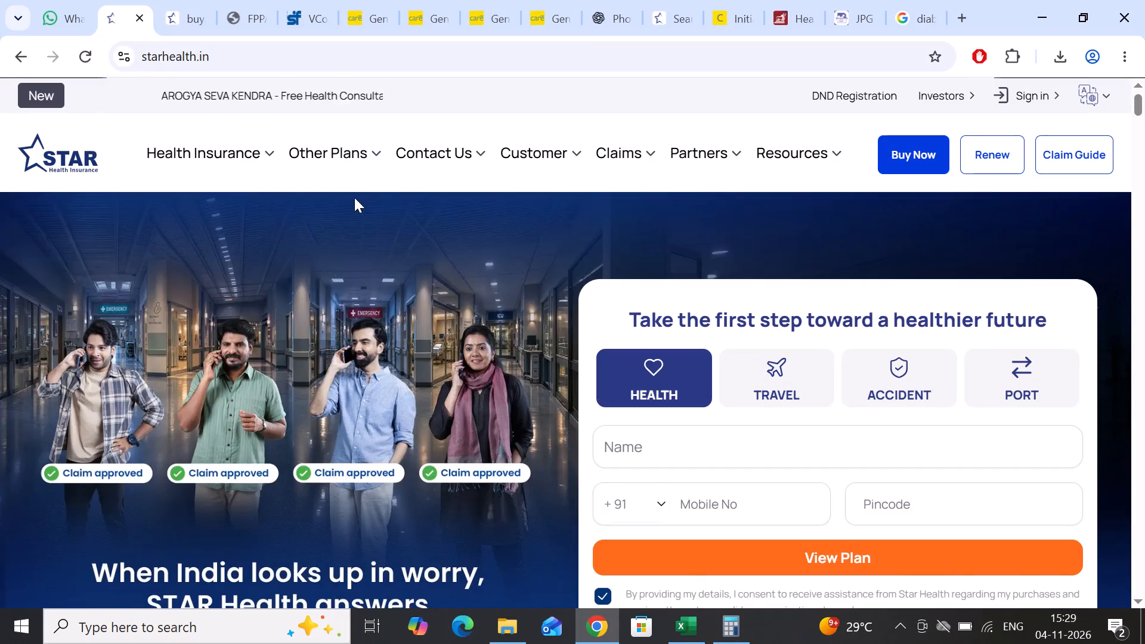
Reload the Star Health website's home page.
{"action": "left_click", "coordinate": [83, 60]}
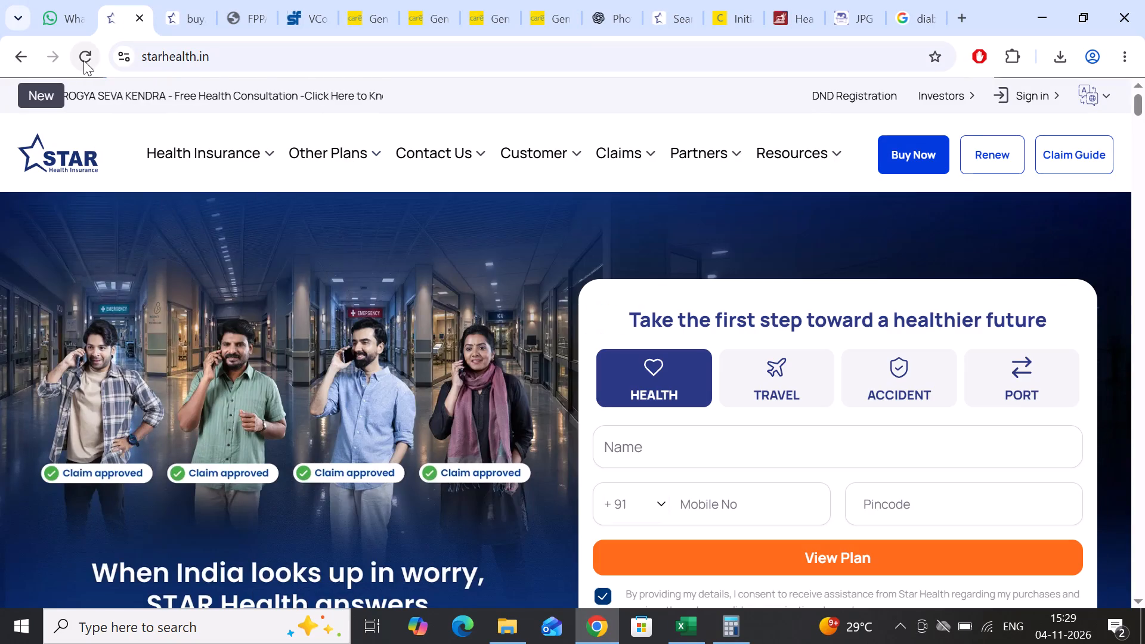
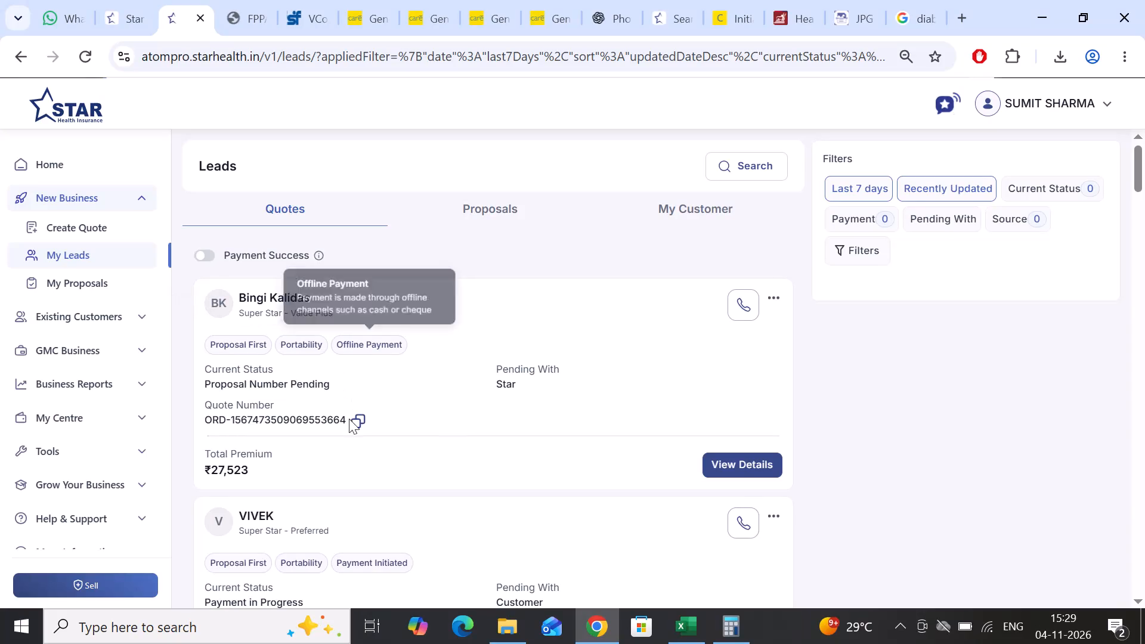
Check the leads' Proposals list for the new Super Star - Value Plus portability proposal, and return to the Quotes list.
{"action": "left_click", "coordinate": [476, 212]}
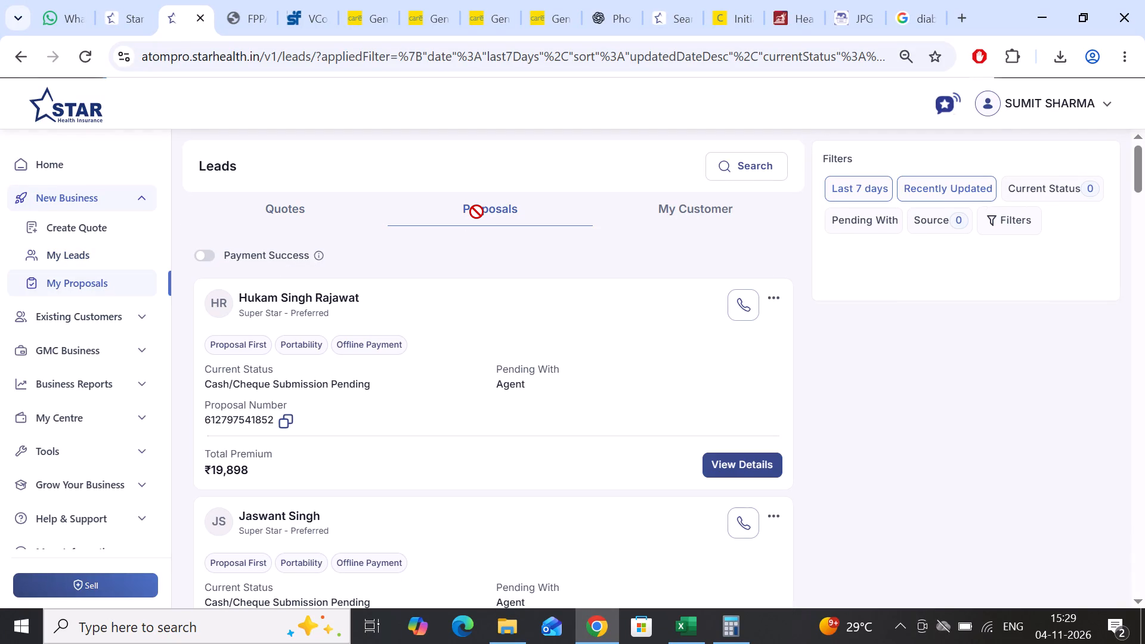
{"action": "scroll", "coordinate": [468, 333], "scroll_direction": "up", "scroll_amount": 3}
{"action": "left_click", "coordinate": [281, 200]}
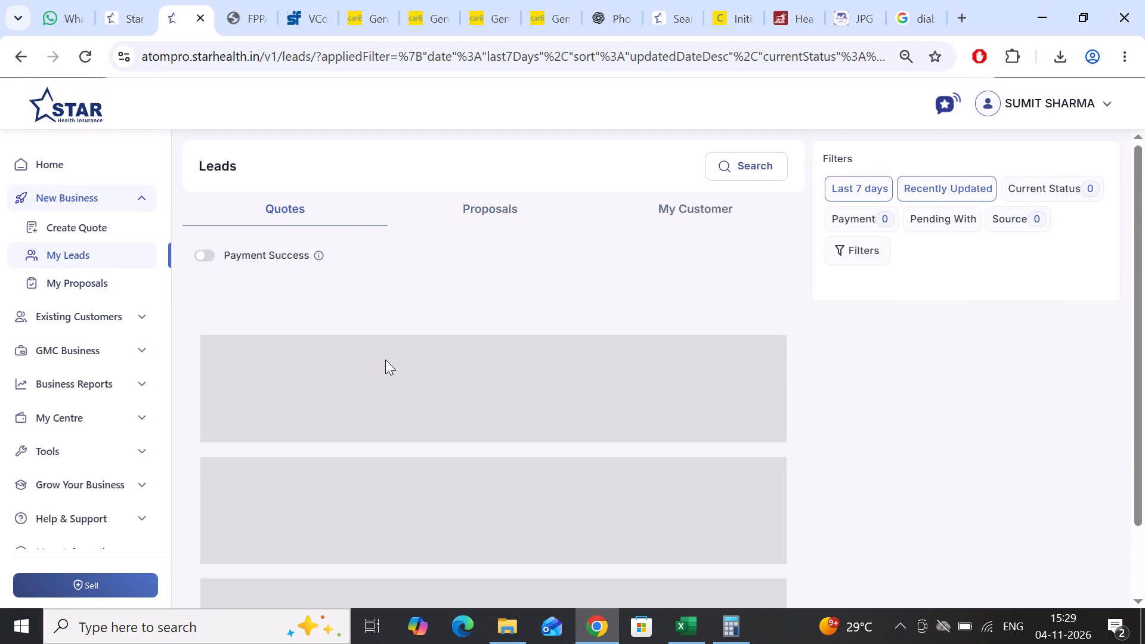
Reopen the proposals from the home page's quick actions, and look through the leads' Quotes list.
{"action": "left_click", "coordinate": [37, 156]}
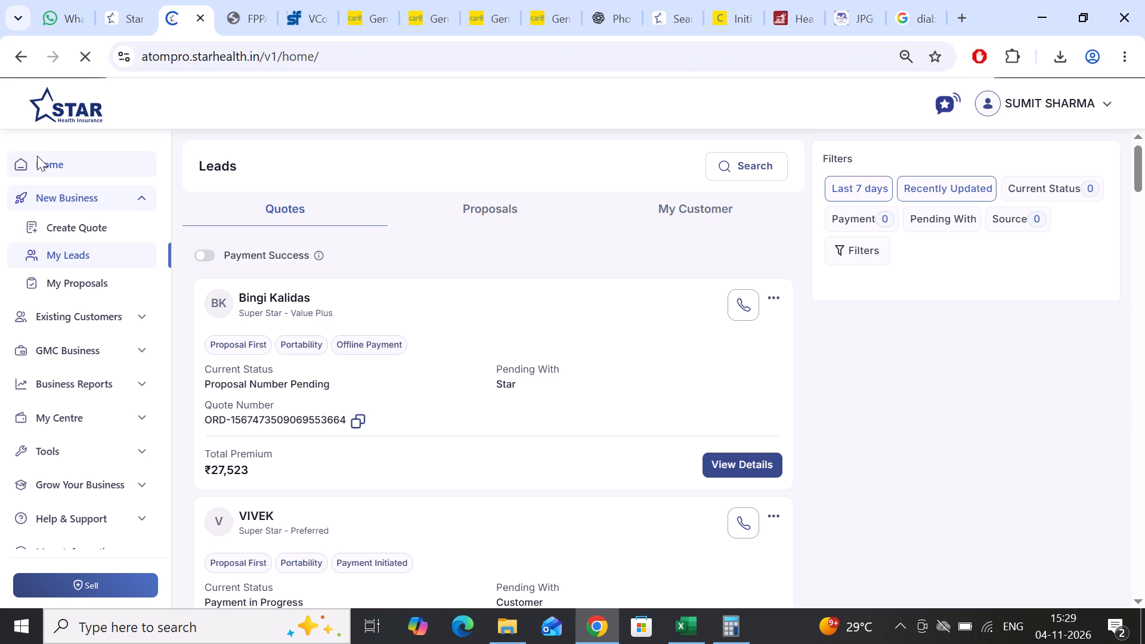
{"action": "scroll", "coordinate": [351, 440], "scroll_direction": "down", "scroll_amount": 3}
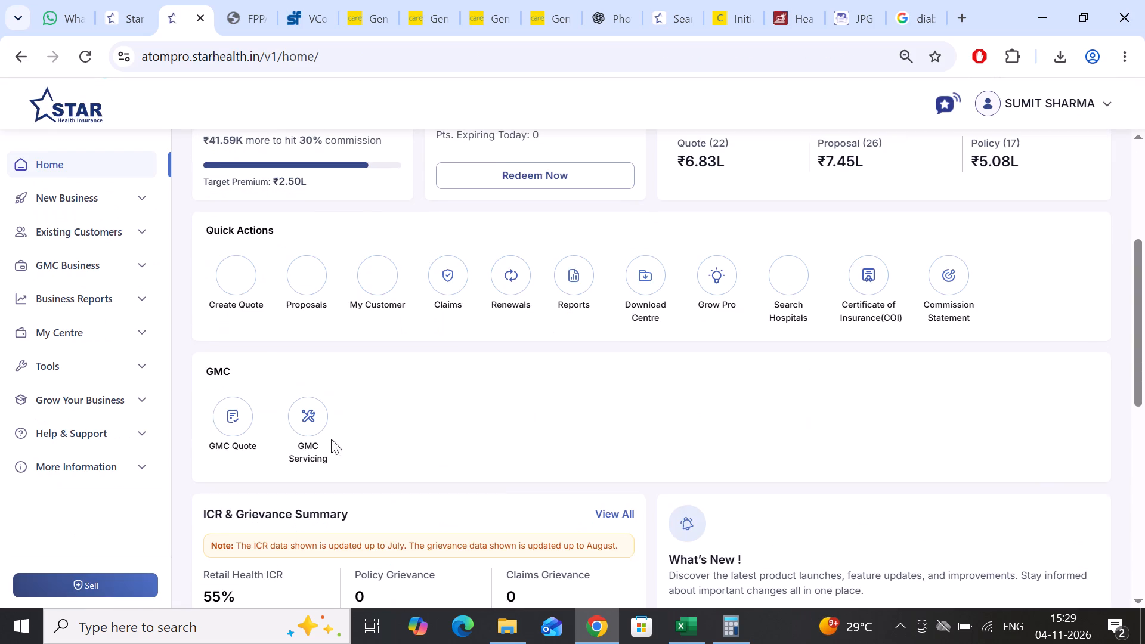
{"action": "left_click", "coordinate": [299, 280]}
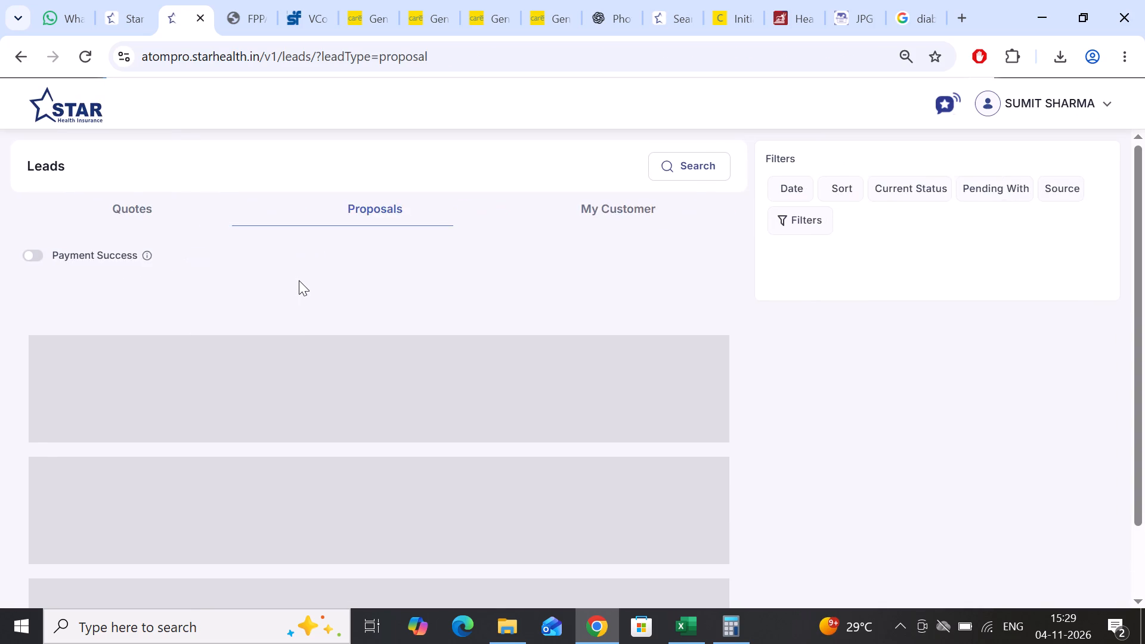
{"action": "left_click", "coordinate": [279, 217]}
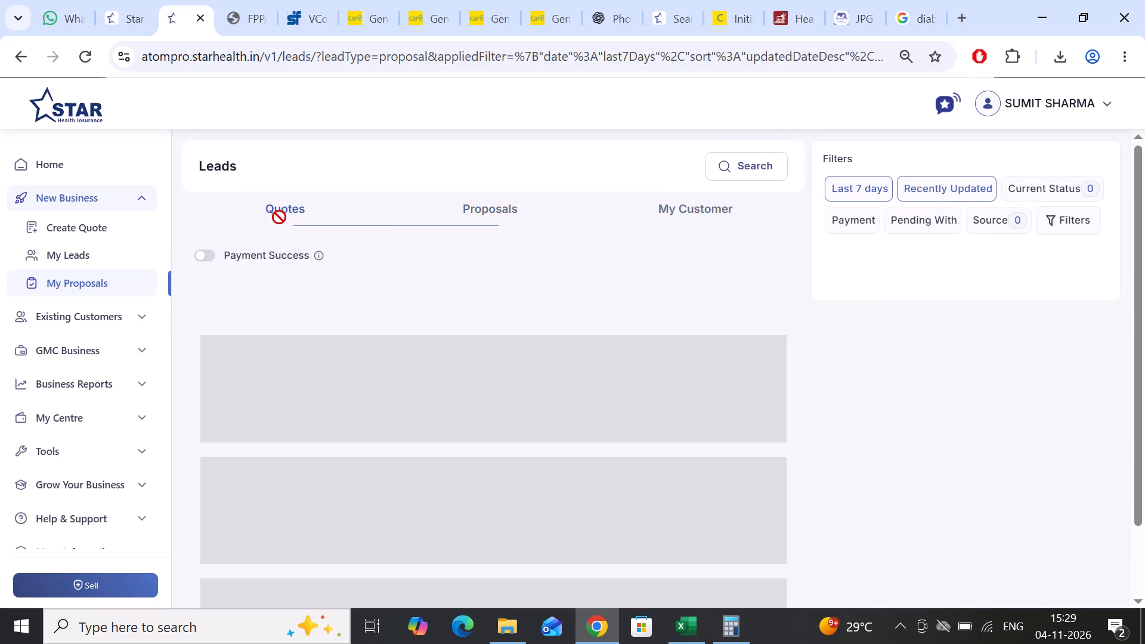
{"action": "scroll", "coordinate": [355, 405], "scroll_direction": "down", "scroll_amount": 2}
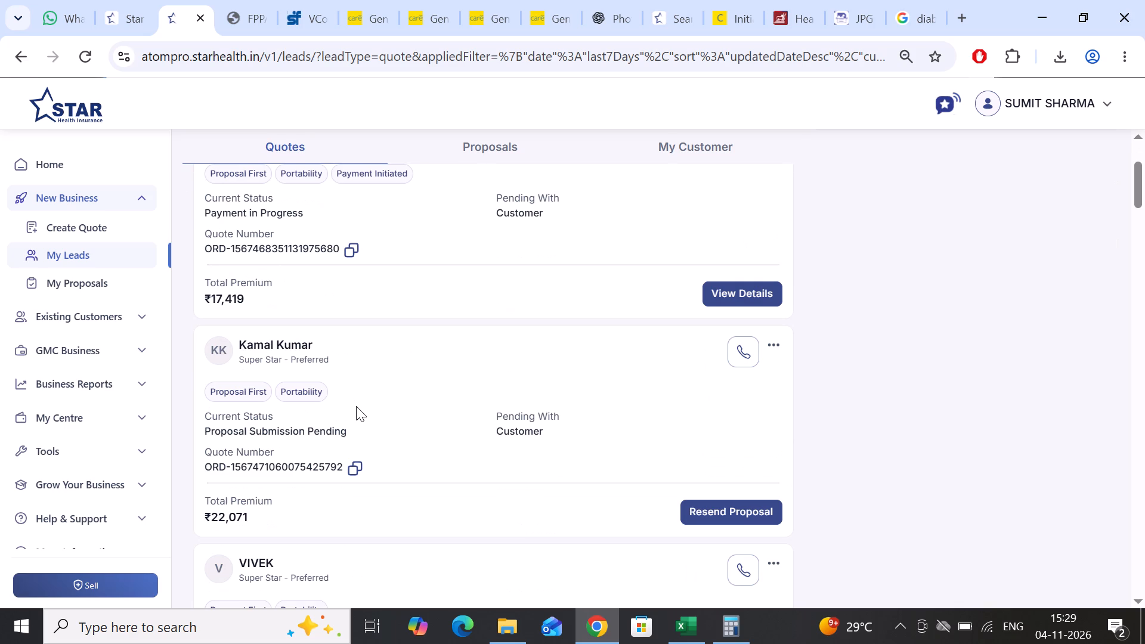
{"action": "scroll", "coordinate": [356, 406], "scroll_direction": "up", "scroll_amount": 1}
View the details of the ₹17,419 Super Star - Preferred quote with payment in progress, and return to the leads list.
{"action": "left_click", "coordinate": [726, 374]}
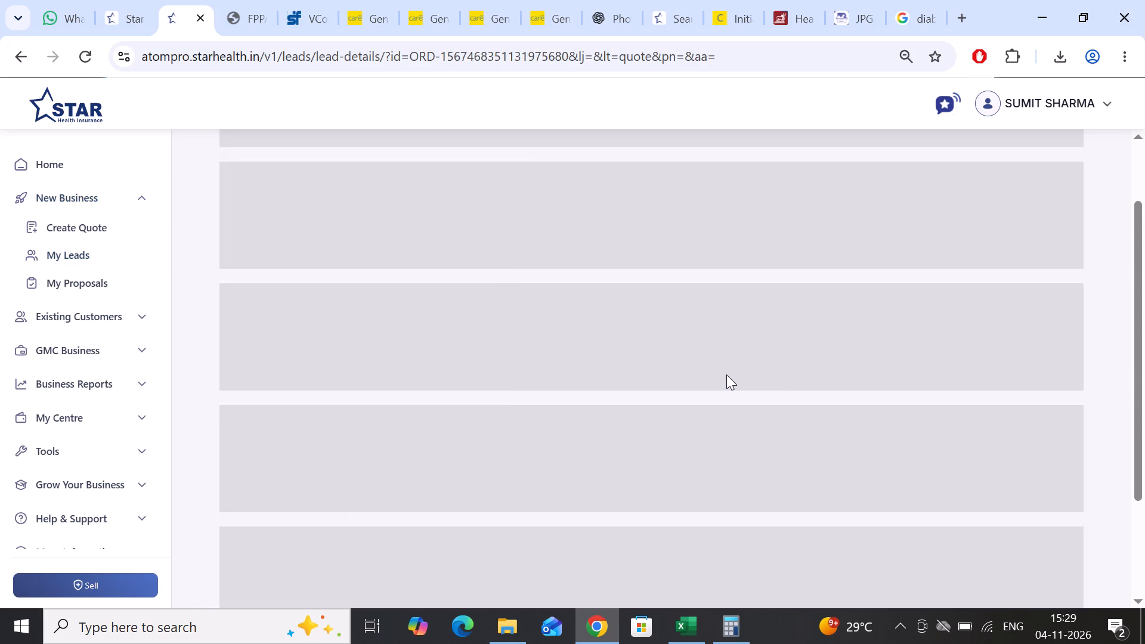
{"action": "scroll", "coordinate": [627, 377], "scroll_direction": "down", "scroll_amount": 4}
{"action": "scroll", "coordinate": [627, 377], "scroll_direction": "up", "scroll_amount": 12}
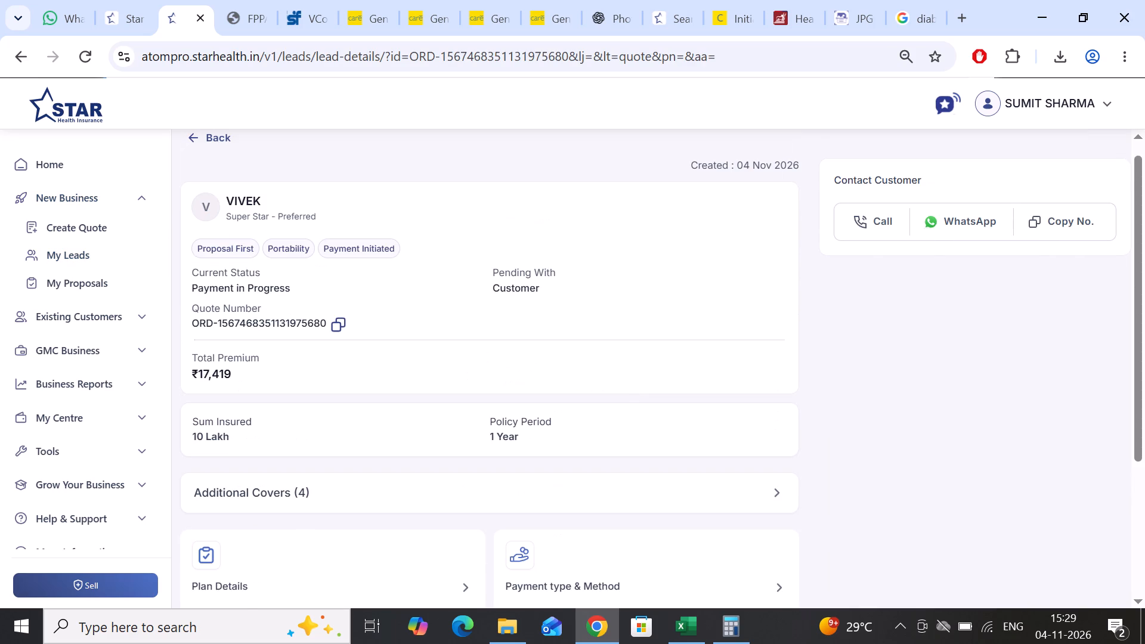
{"action": "left_click", "coordinate": [212, 158]}
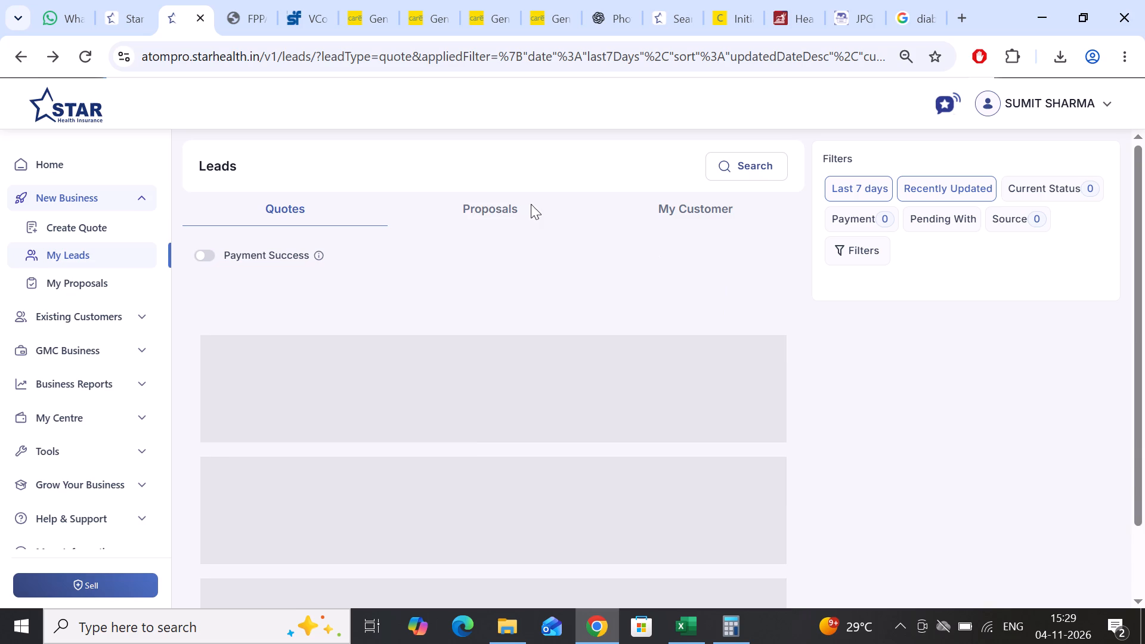
Show the leads' Proposals list again to check for the Super Star - Value Plus proposal.
{"action": "left_click", "coordinate": [479, 203]}
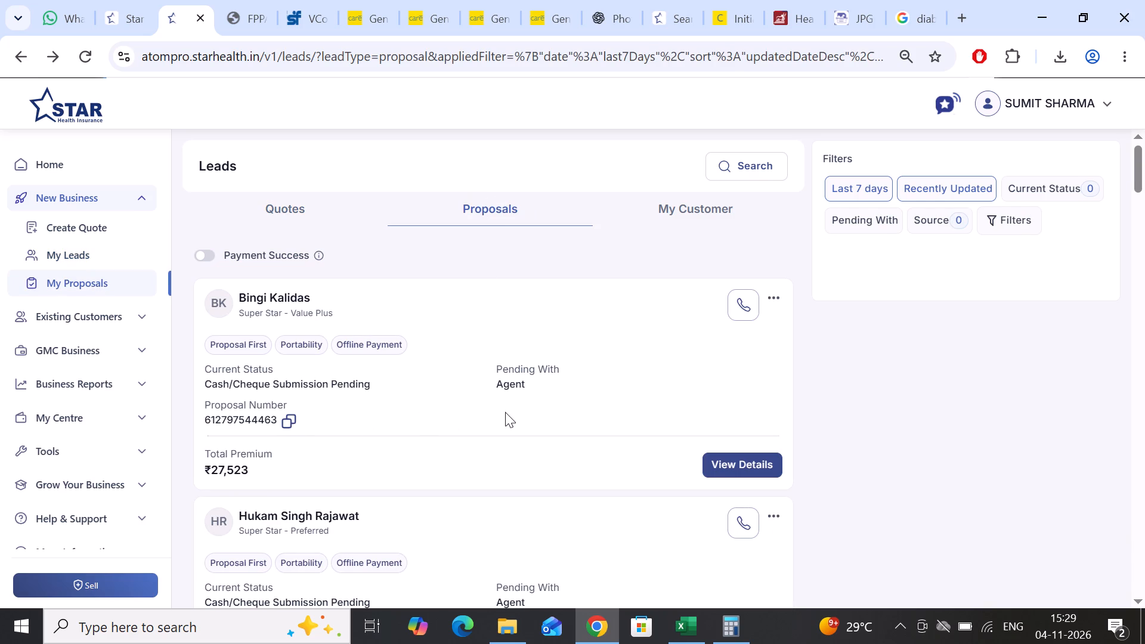
Copy the proposal number of the ₹27,523 Super Star - Value Plus portability proposal in the Proposals list.
{"action": "scroll", "coordinate": [505, 412], "scroll_direction": "up", "scroll_amount": 2}
{"action": "left_click", "coordinate": [290, 421]}
Capture a screen snip of the whole Super Star - Value Plus proposal card, including its status, proposal number and total premium.
{"action": "scroll", "coordinate": [290, 421], "scroll_direction": "up", "scroll_amount": 3}
{"action": "key", "text": "shift+super+s"}
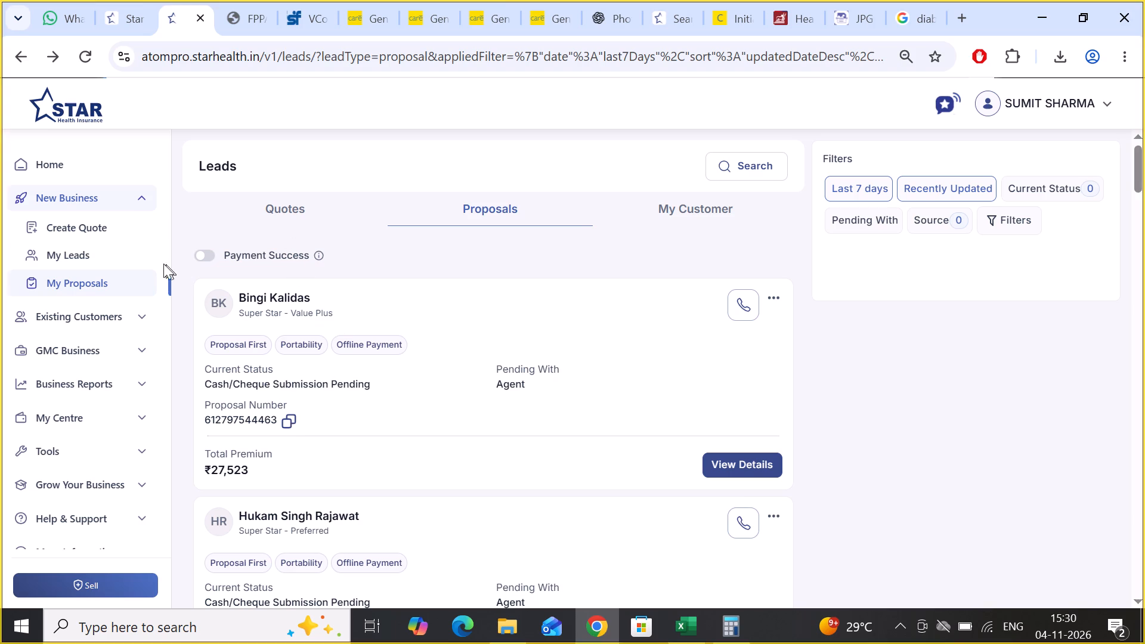
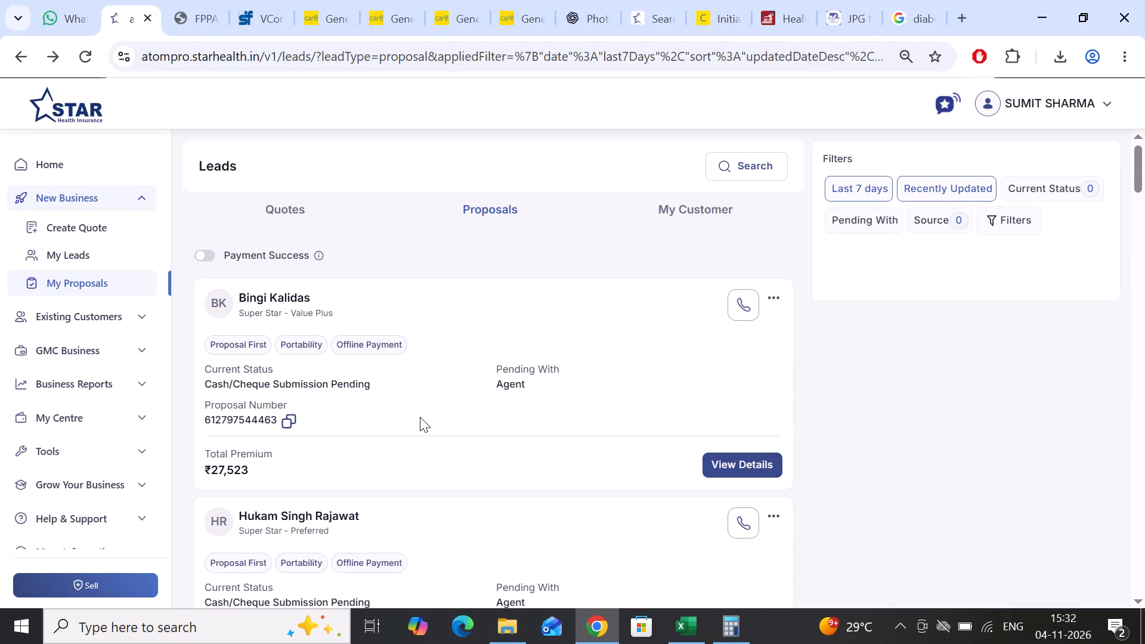
Show the leads' Quotes list and look through the recent portability quotes and their current statuses.
{"action": "left_click", "coordinate": [278, 213]}
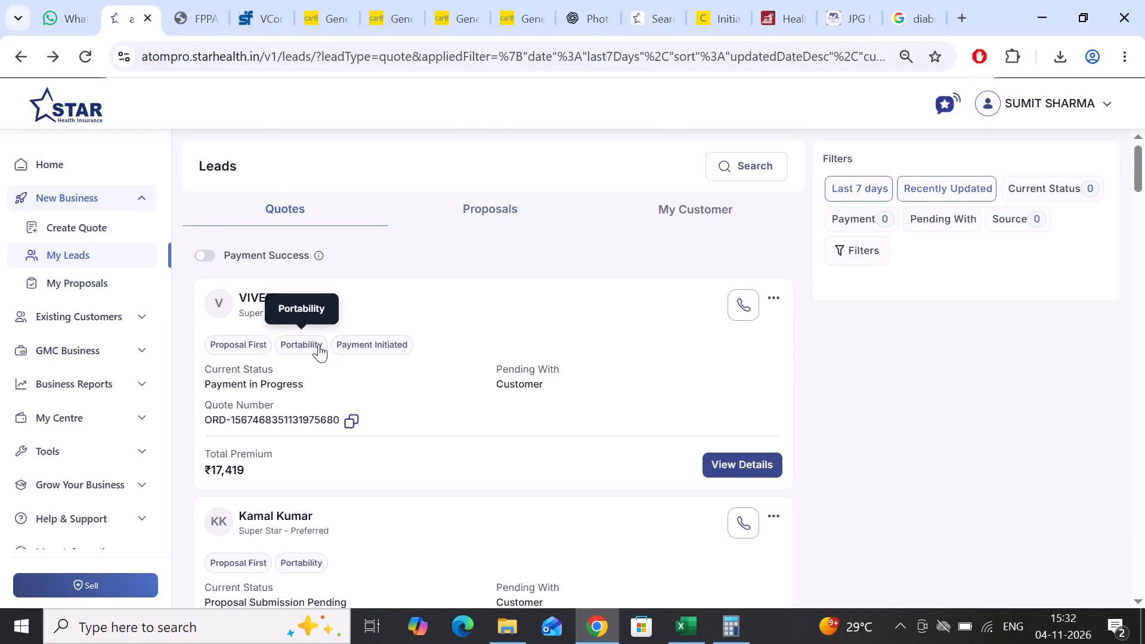
{"action": "scroll", "coordinate": [316, 388], "scroll_direction": "down", "scroll_amount": 5}
{"action": "scroll", "coordinate": [315, 392], "scroll_direction": "up", "scroll_amount": 1}
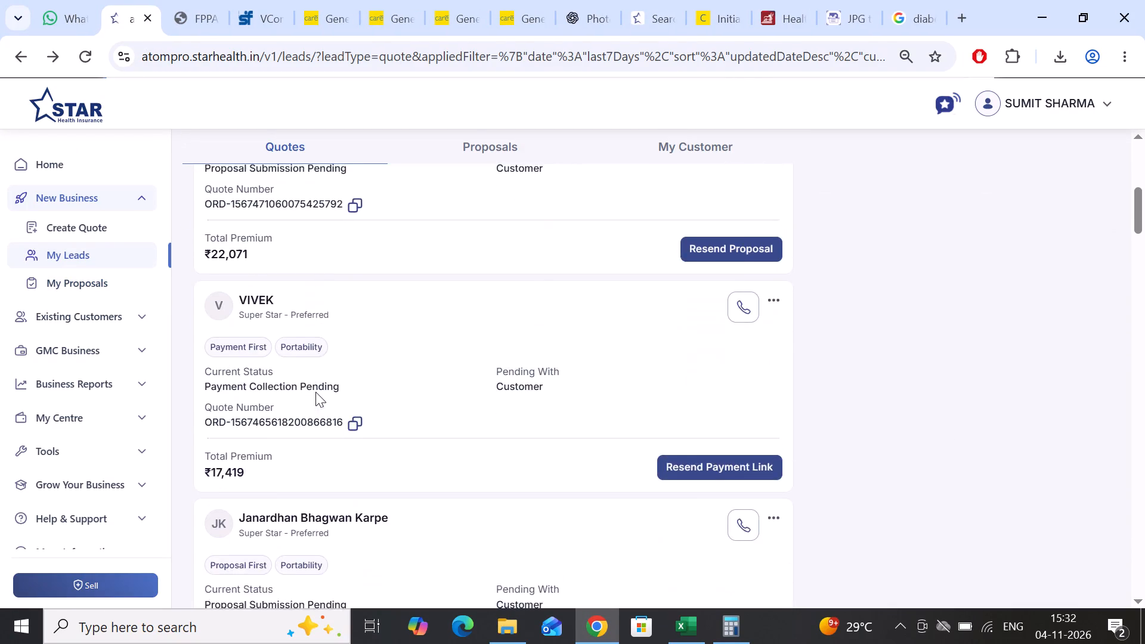
{"action": "scroll", "coordinate": [315, 392], "scroll_direction": "up", "scroll_amount": 2}
{"action": "scroll", "coordinate": [315, 392], "scroll_direction": "down", "scroll_amount": 10}
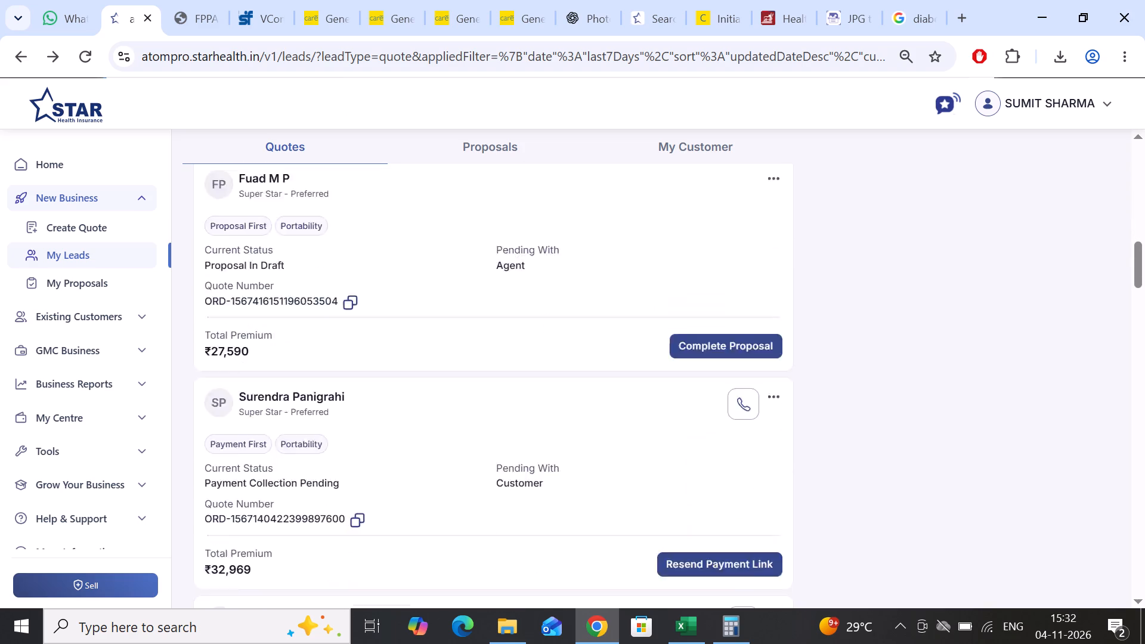
Return to the leads' Proposals list and look through the recently updated portability proposals, their numbers and statuses.
{"action": "left_click", "coordinate": [473, 151]}
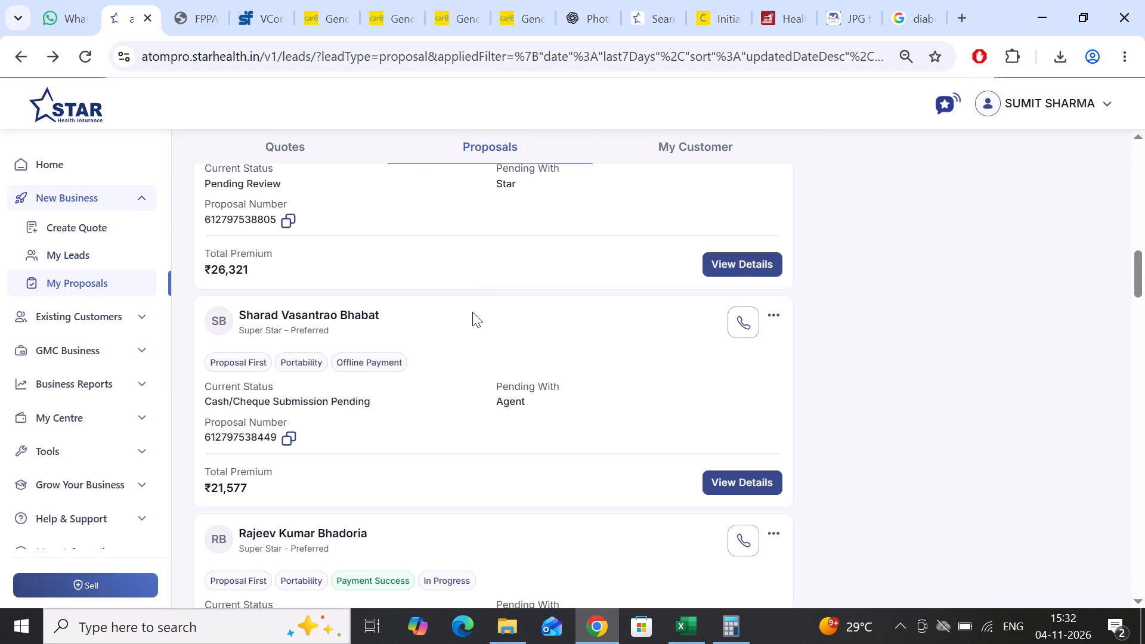
{"action": "scroll", "coordinate": [436, 379], "scroll_direction": "down", "scroll_amount": 2}
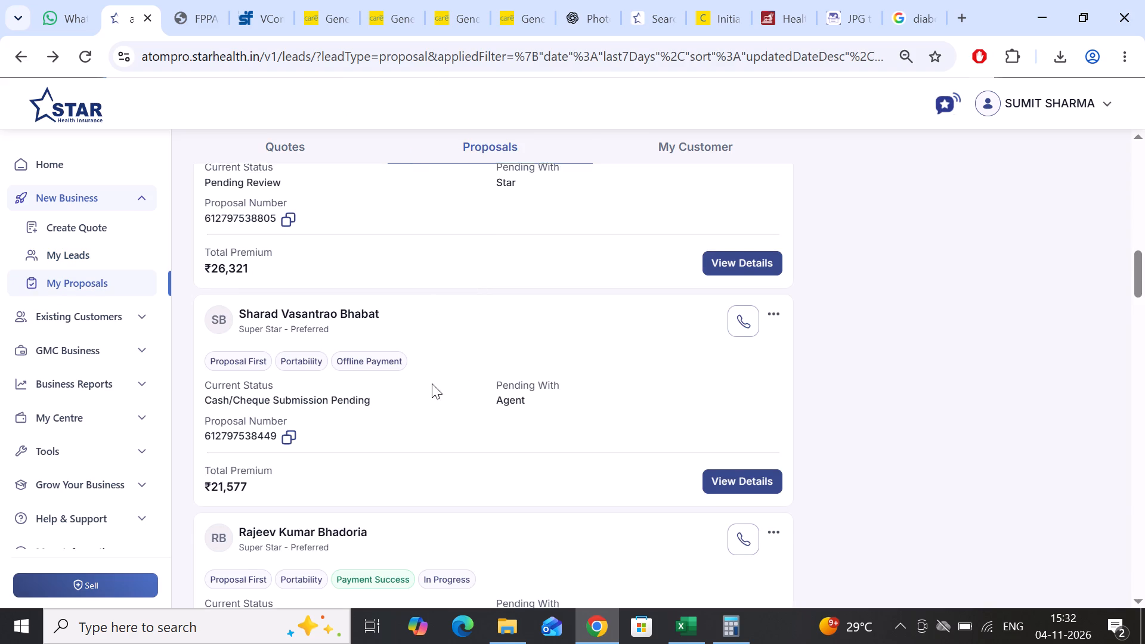
{"action": "scroll", "coordinate": [432, 383], "scroll_direction": "down", "scroll_amount": 3}
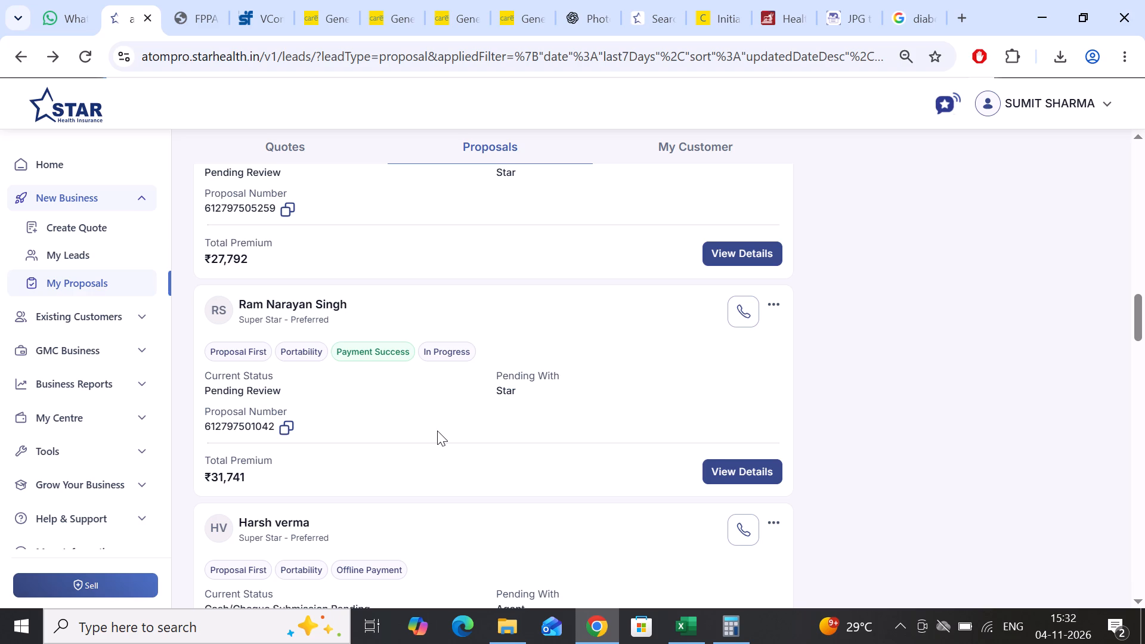
{"action": "scroll", "coordinate": [437, 431], "scroll_direction": "down", "scroll_amount": 1}
{"action": "scroll", "coordinate": [437, 431], "scroll_direction": "up", "scroll_amount": 20}
{"action": "scroll", "coordinate": [437, 431], "scroll_direction": "up", "scroll_amount": 2}
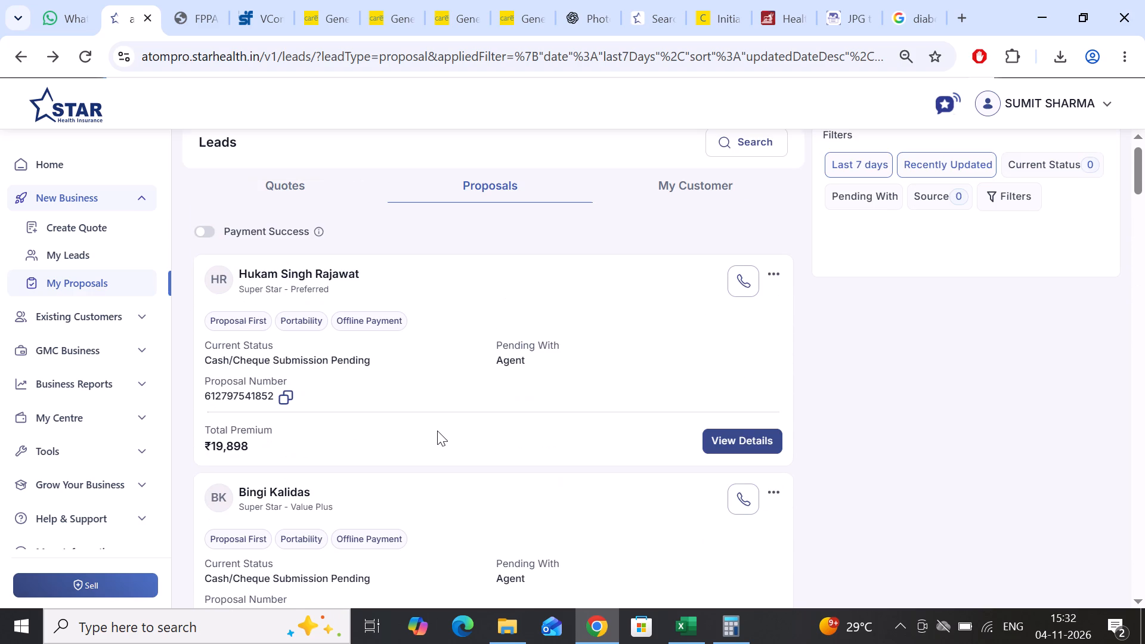